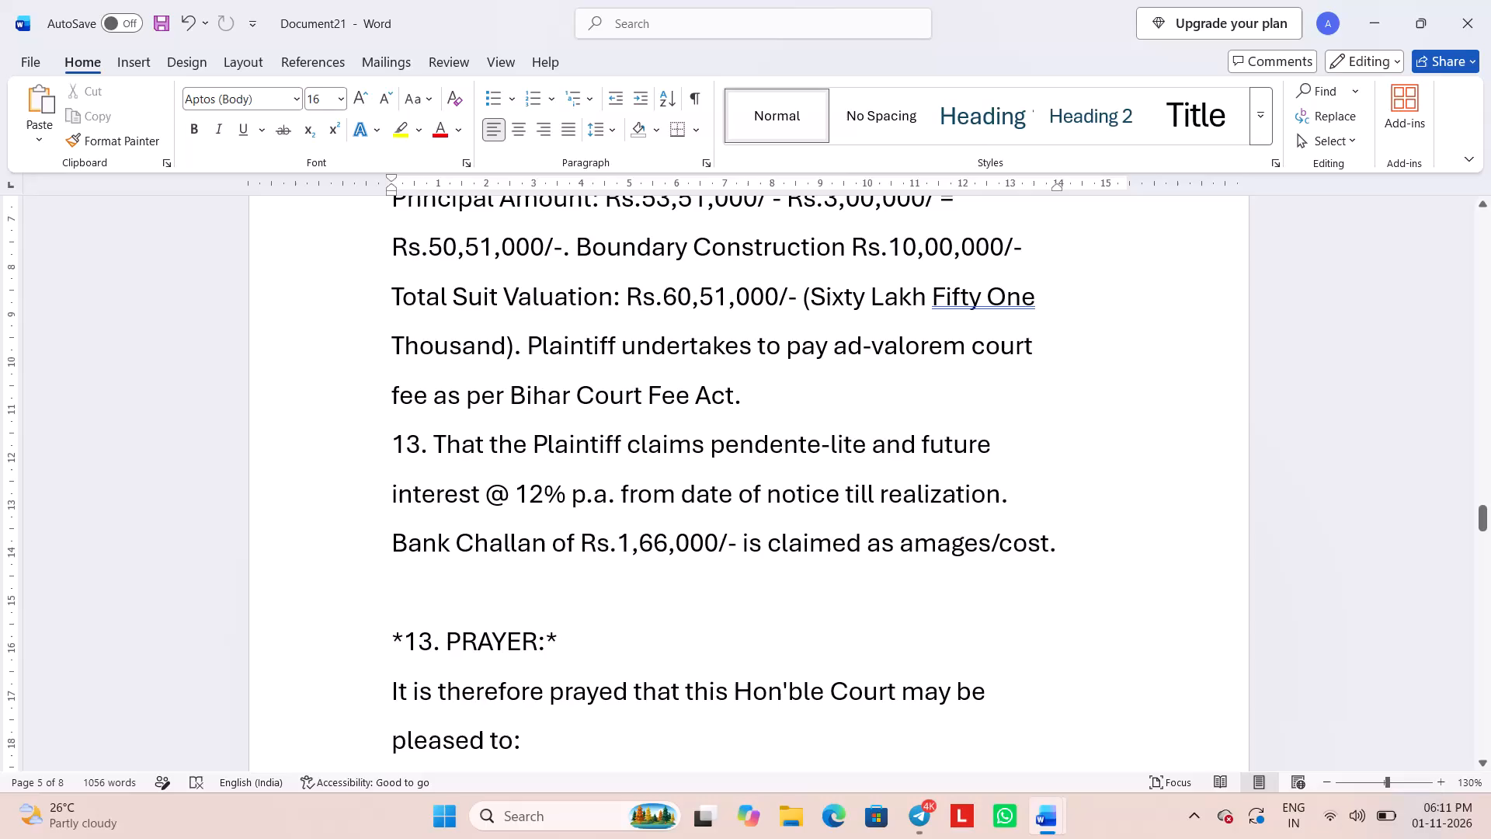
Accept the suggested correction "Fifty-One" in the Total Suit Valuation amount in words.
right_click(982, 306)
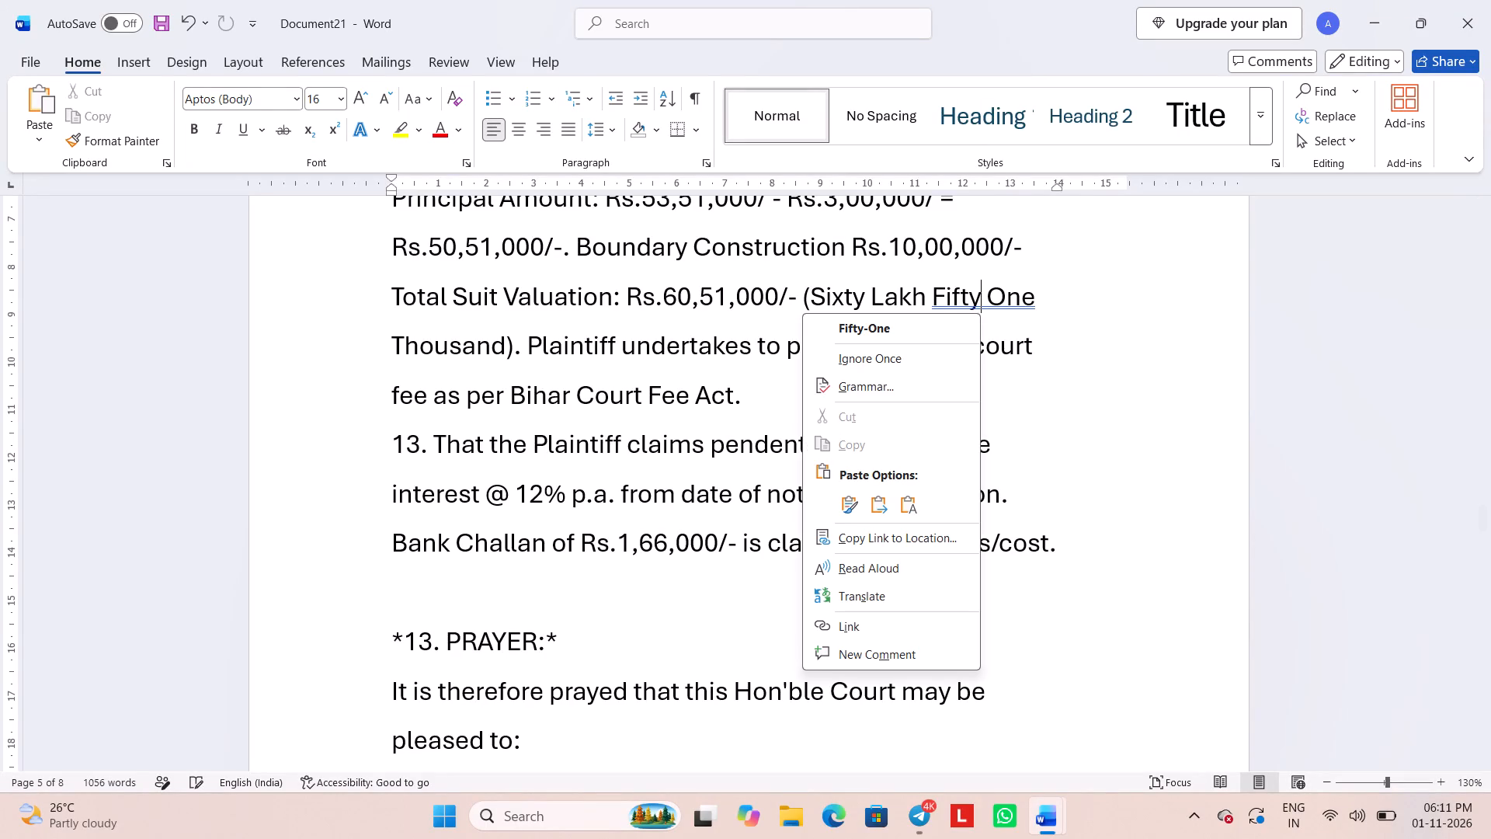
left_click(940, 319)
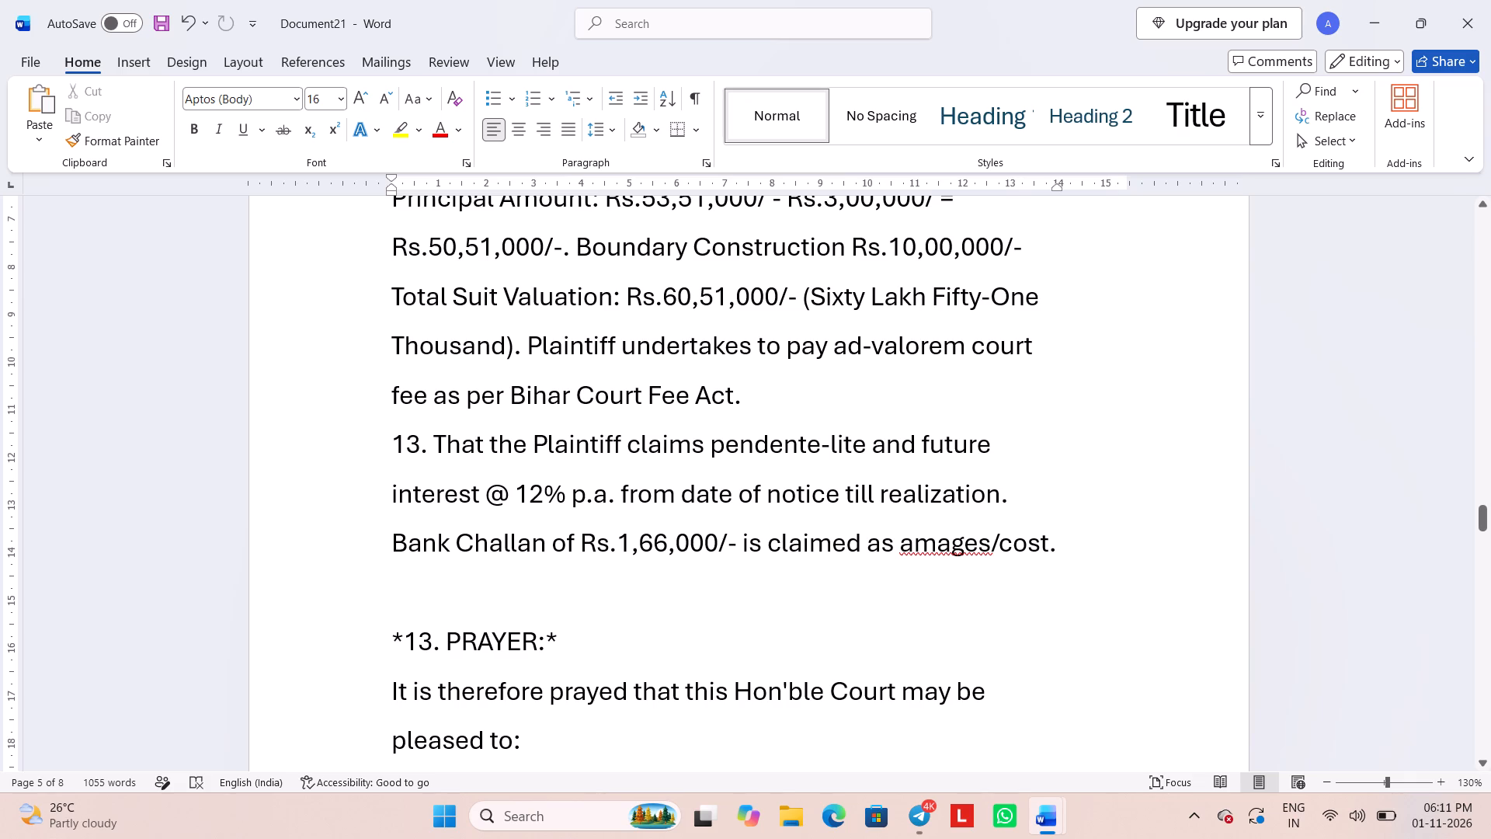
Correct the misspelled word before "/cost" in paragraph 13 to "damages".
left_click(897, 546)
key("d")
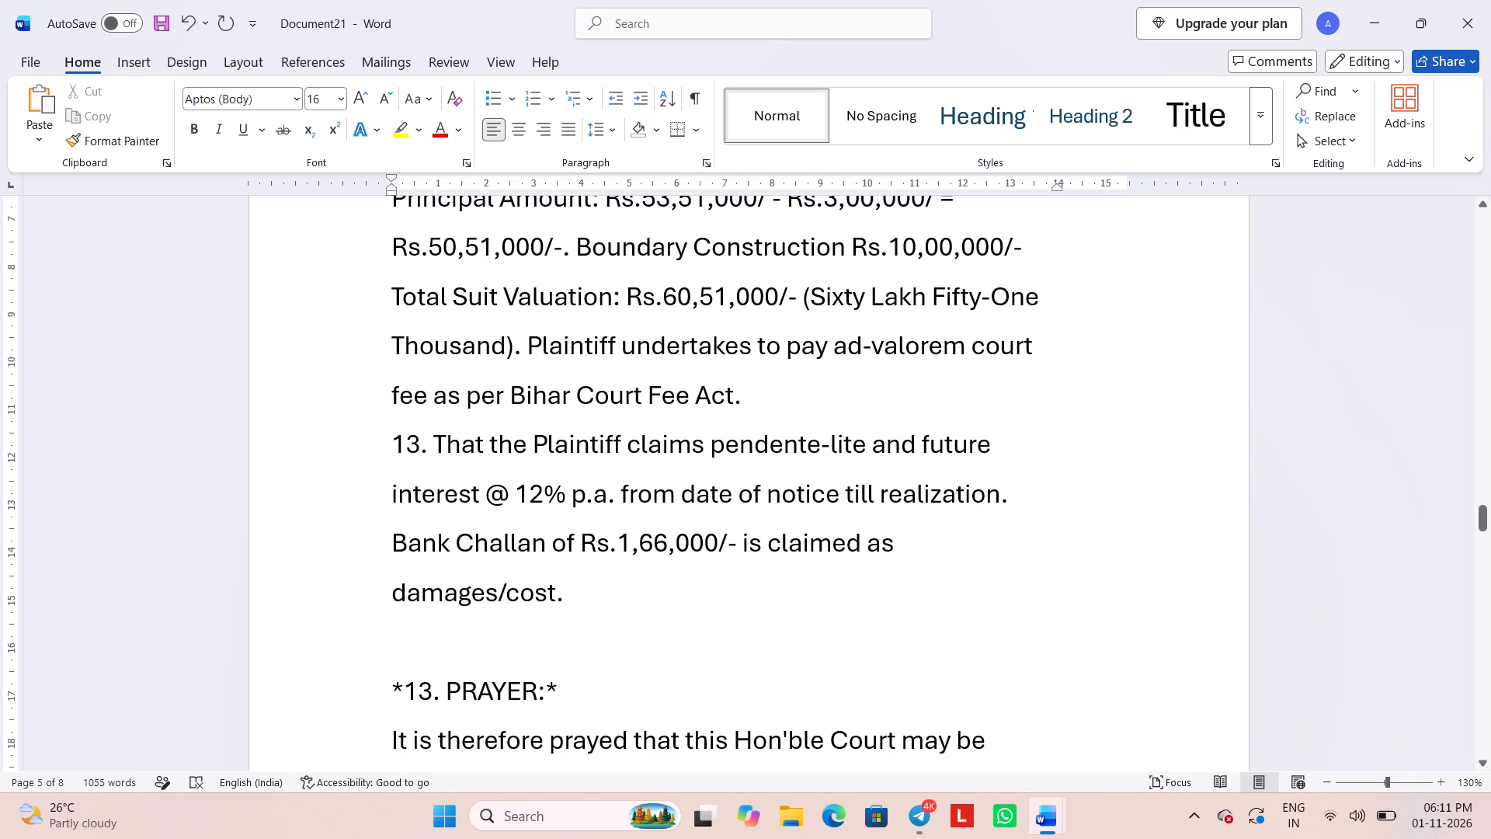
left_click(899, 545)
Remove the blank line between the end of paragraph 13 and the PRAYER heading.
left_click(568, 594)
key("Delete")
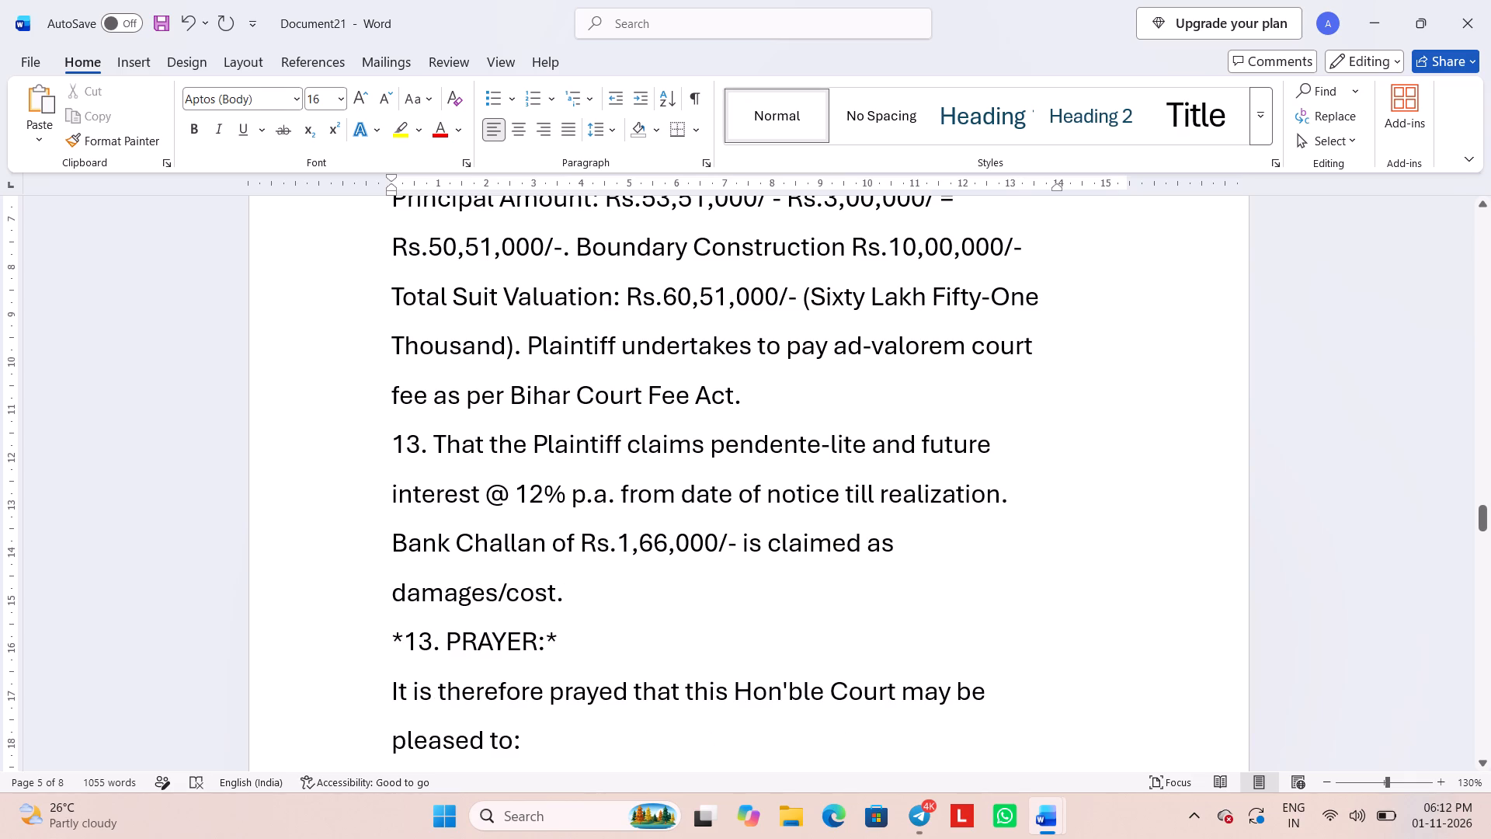
Remove the leading asterisk from the PRAYER heading and change its number to 14.
left_click(391, 644)
key("Delete")
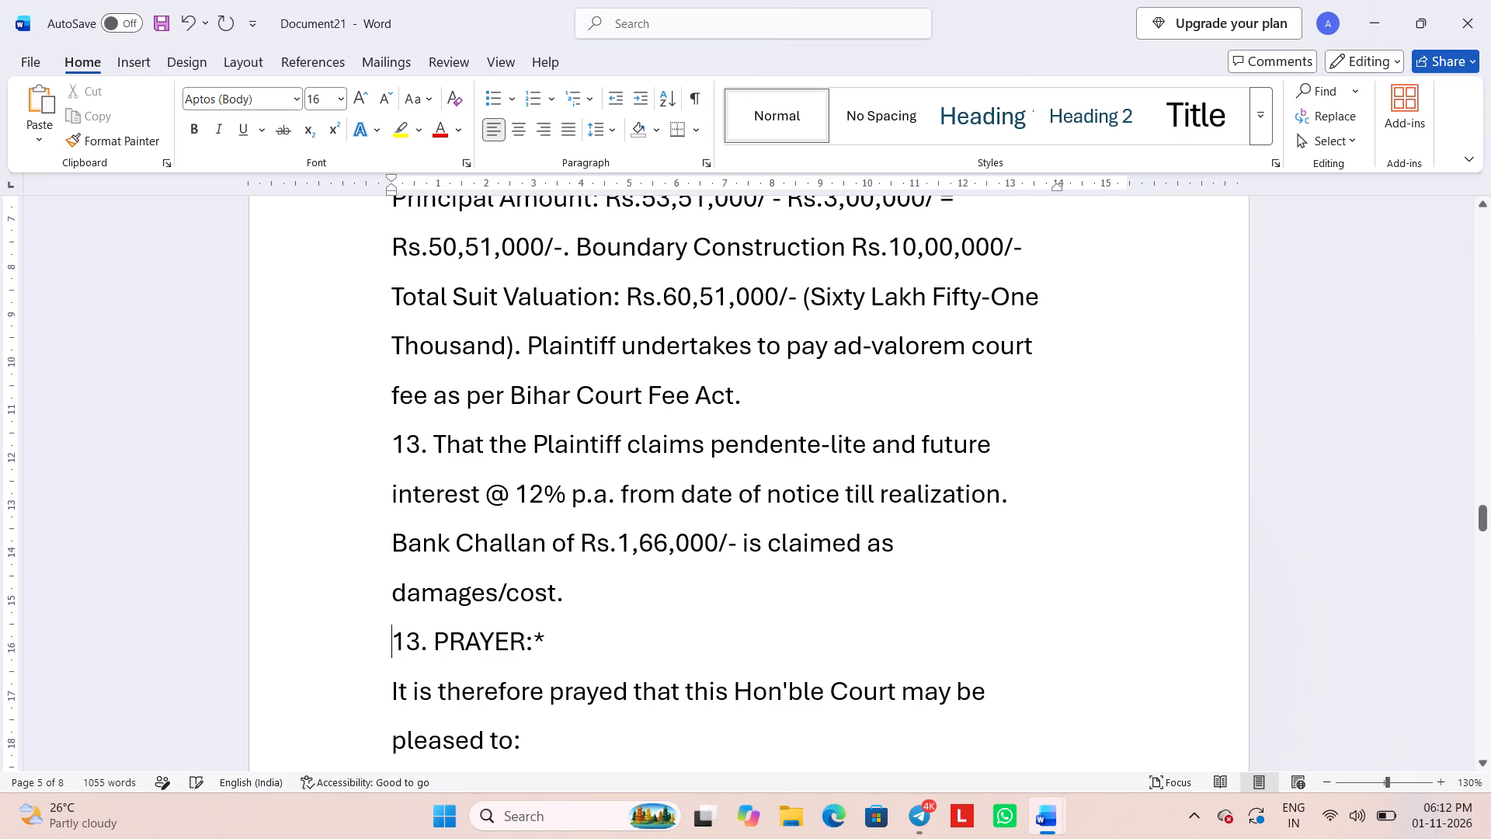
key("Delete")
key("Delete")
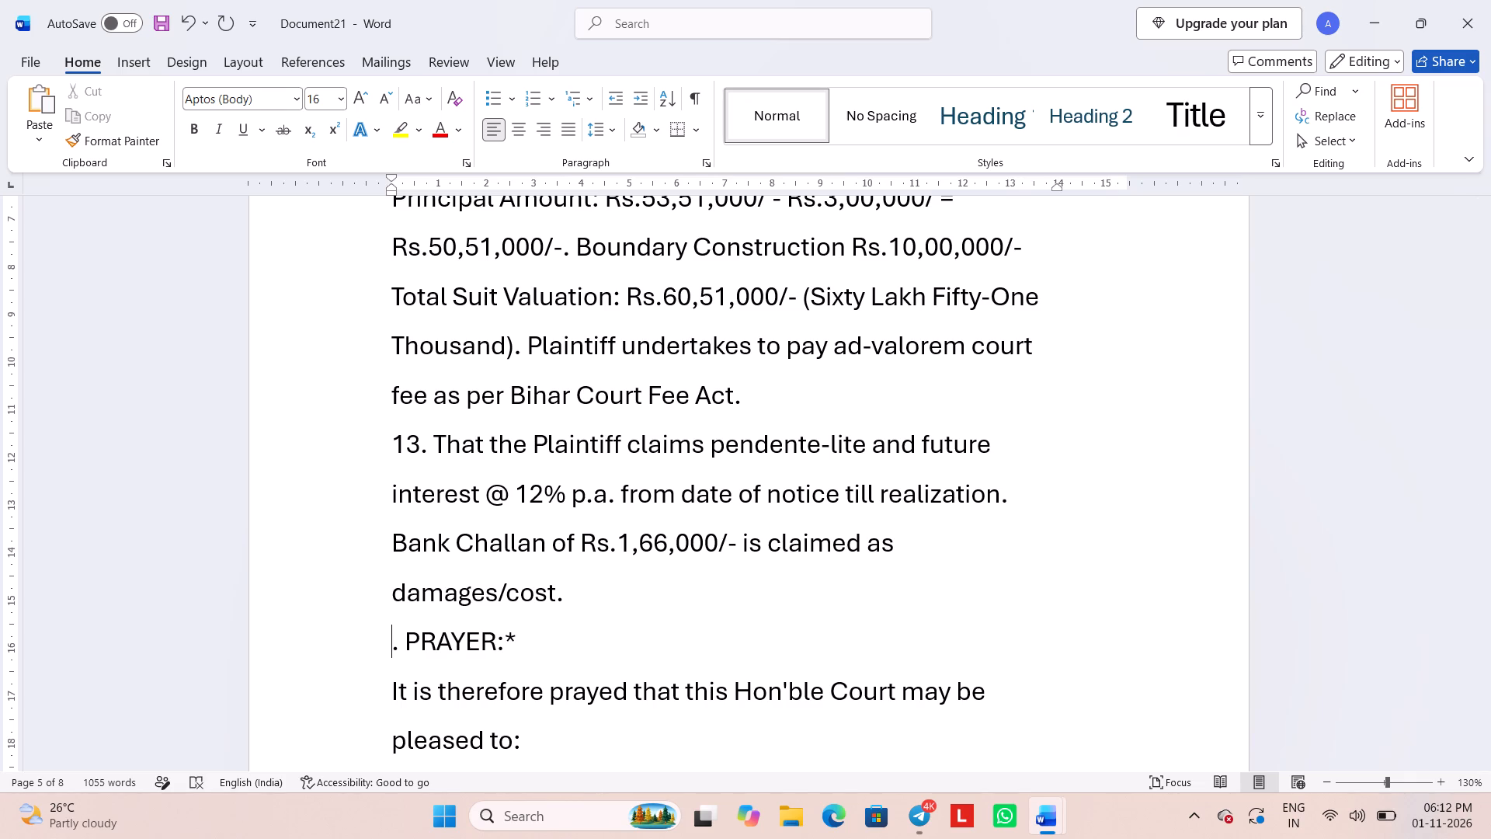
key("1")
key("4")
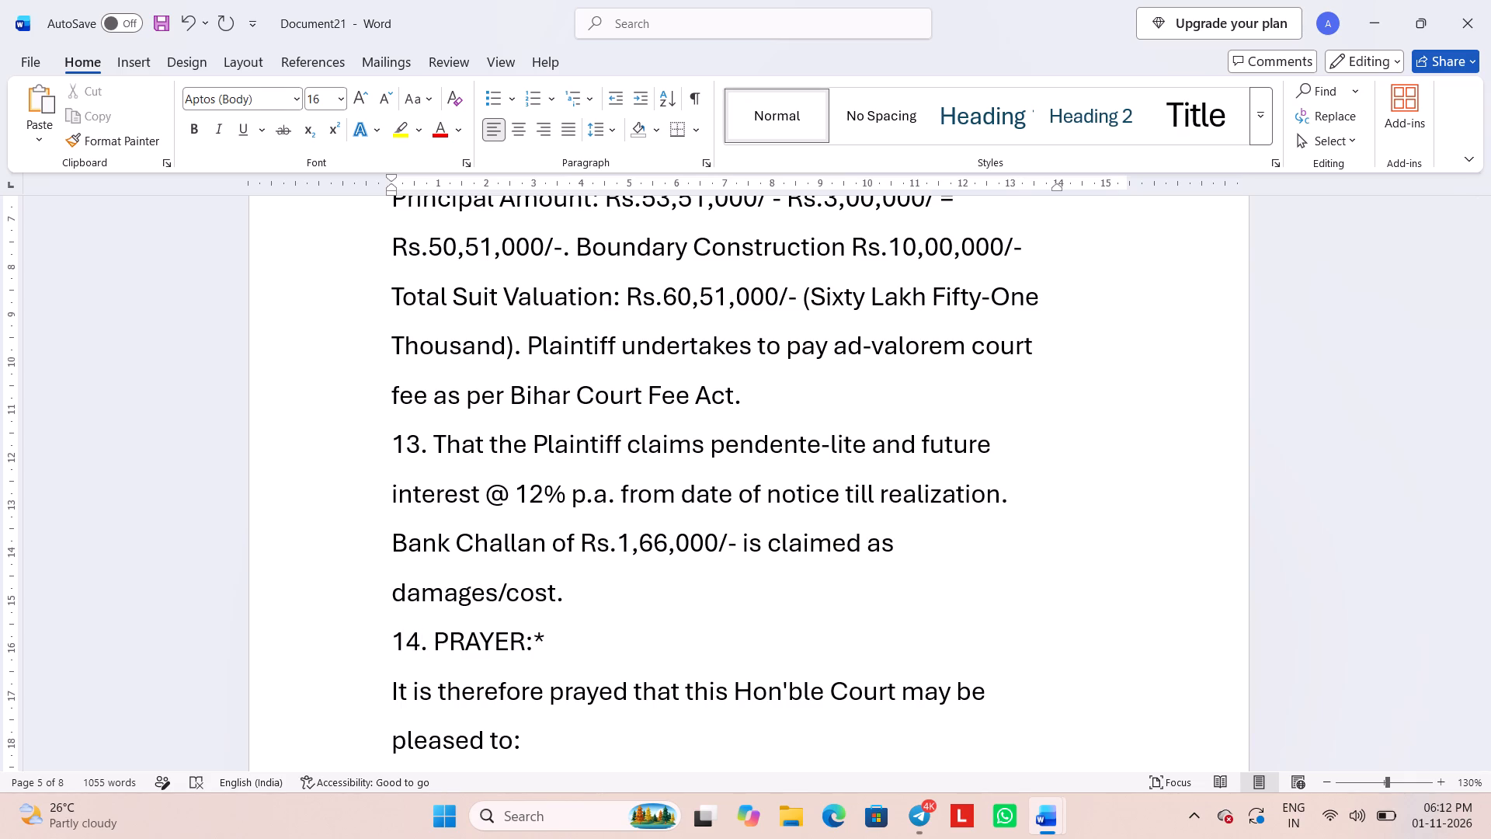
Delete the heading text "PRAYER:*" and bring the sentence beginning "It is therefore prayed" up beside number 14.
left_click(433, 645)
key("Delete")
key("Delete")
key("Delete")
key("Delete")
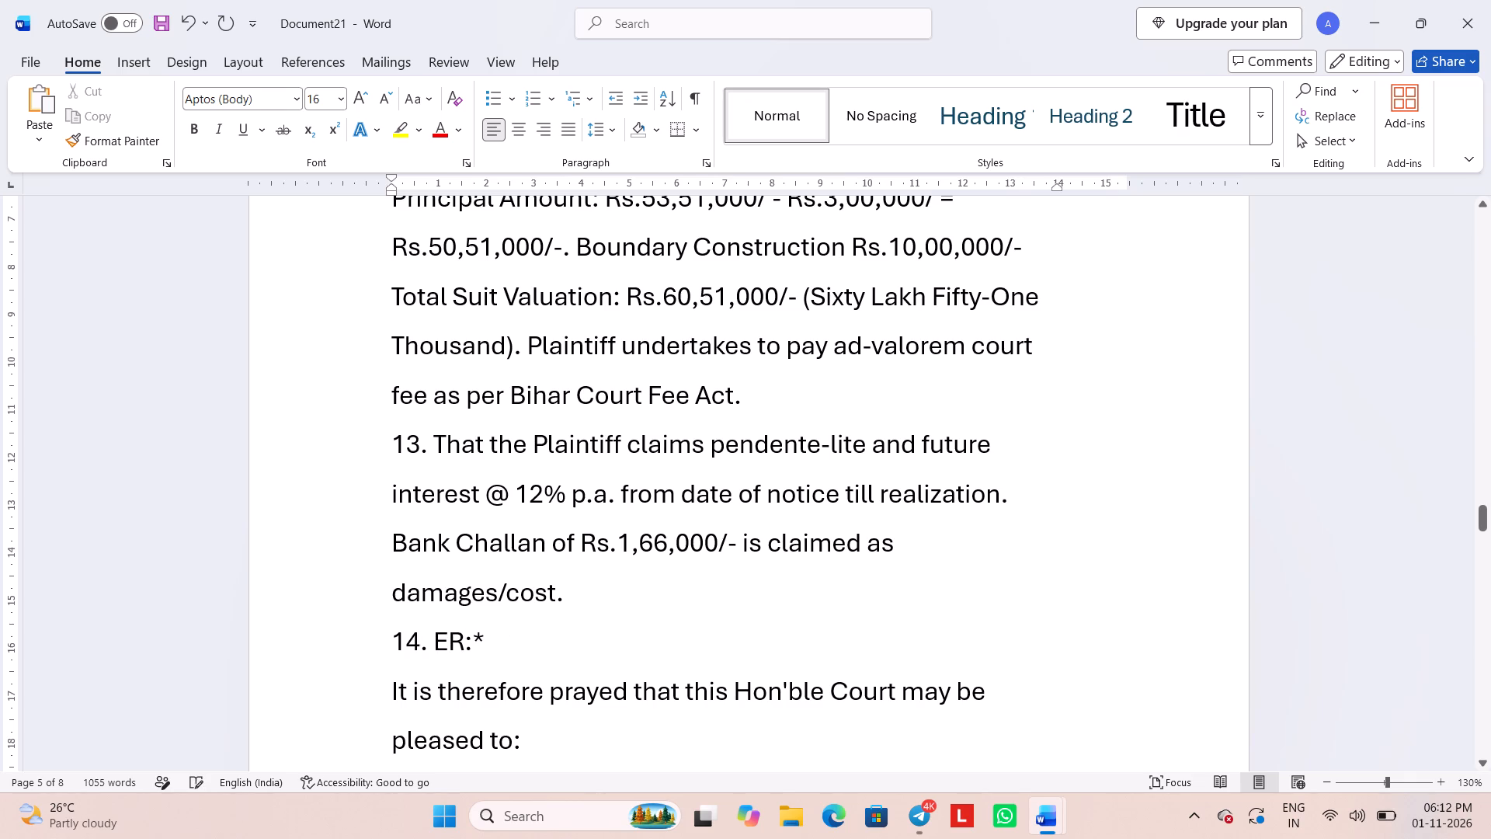
key("Delete")
key("Delete")
key("Delete")
key("Delete")
key("Delete")
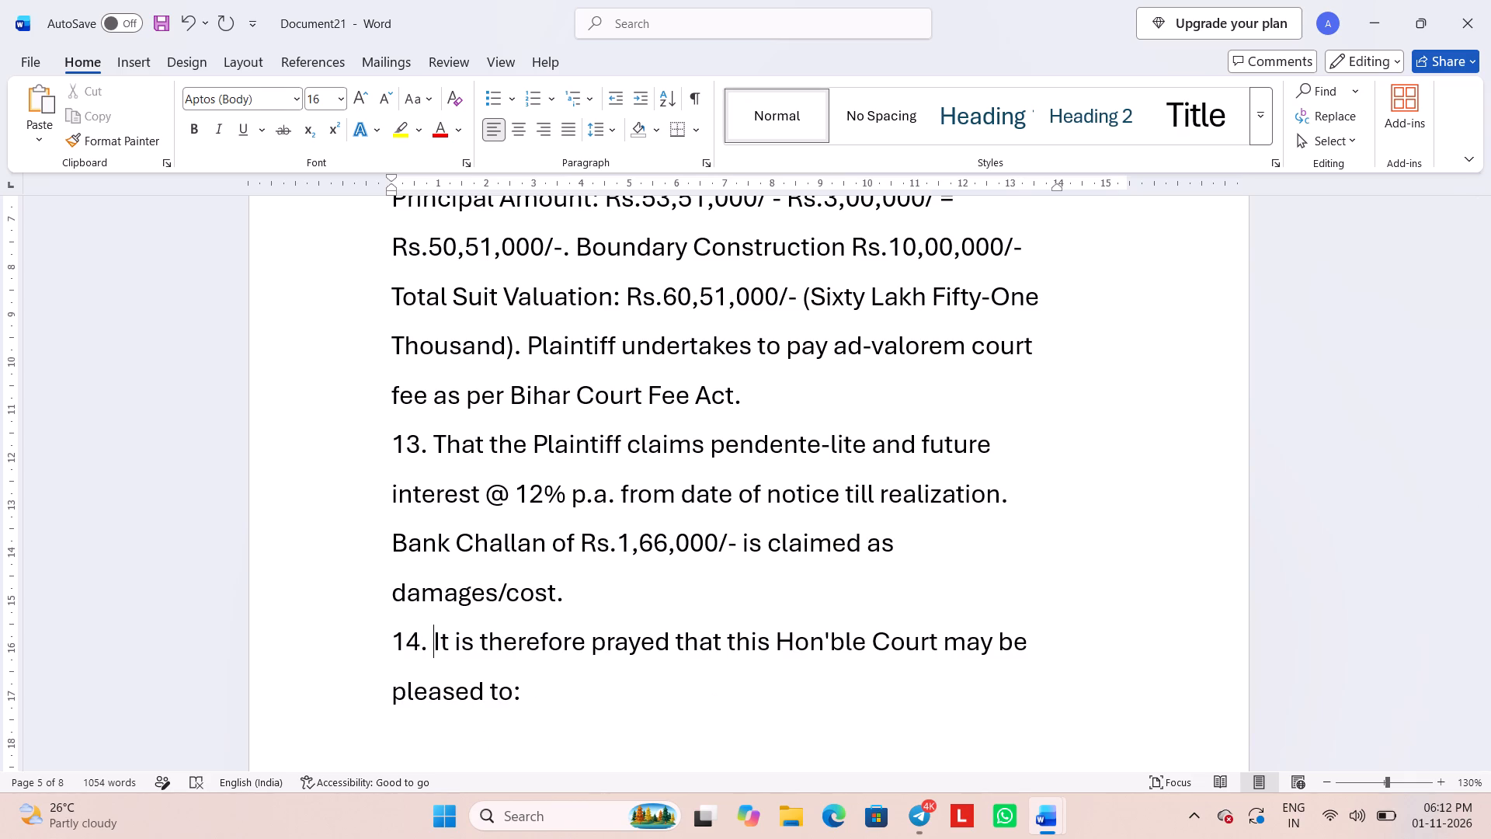
Insert "That the plaintiff" at the start of paragraph 14's sentence, directly after the number.
scroll(433, 645, "down", 1)
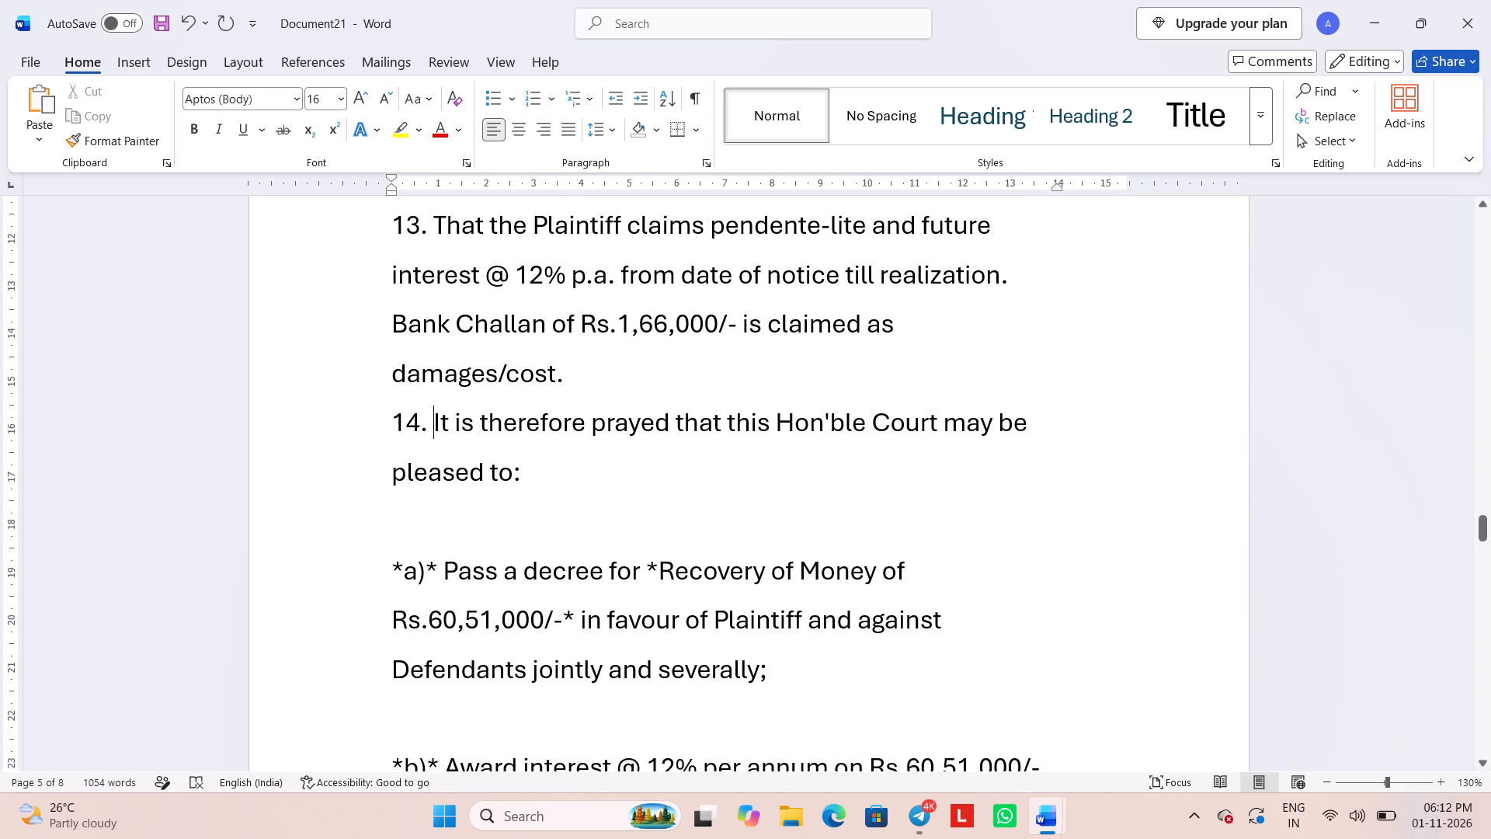
left_click(434, 417)
key("shift+t")
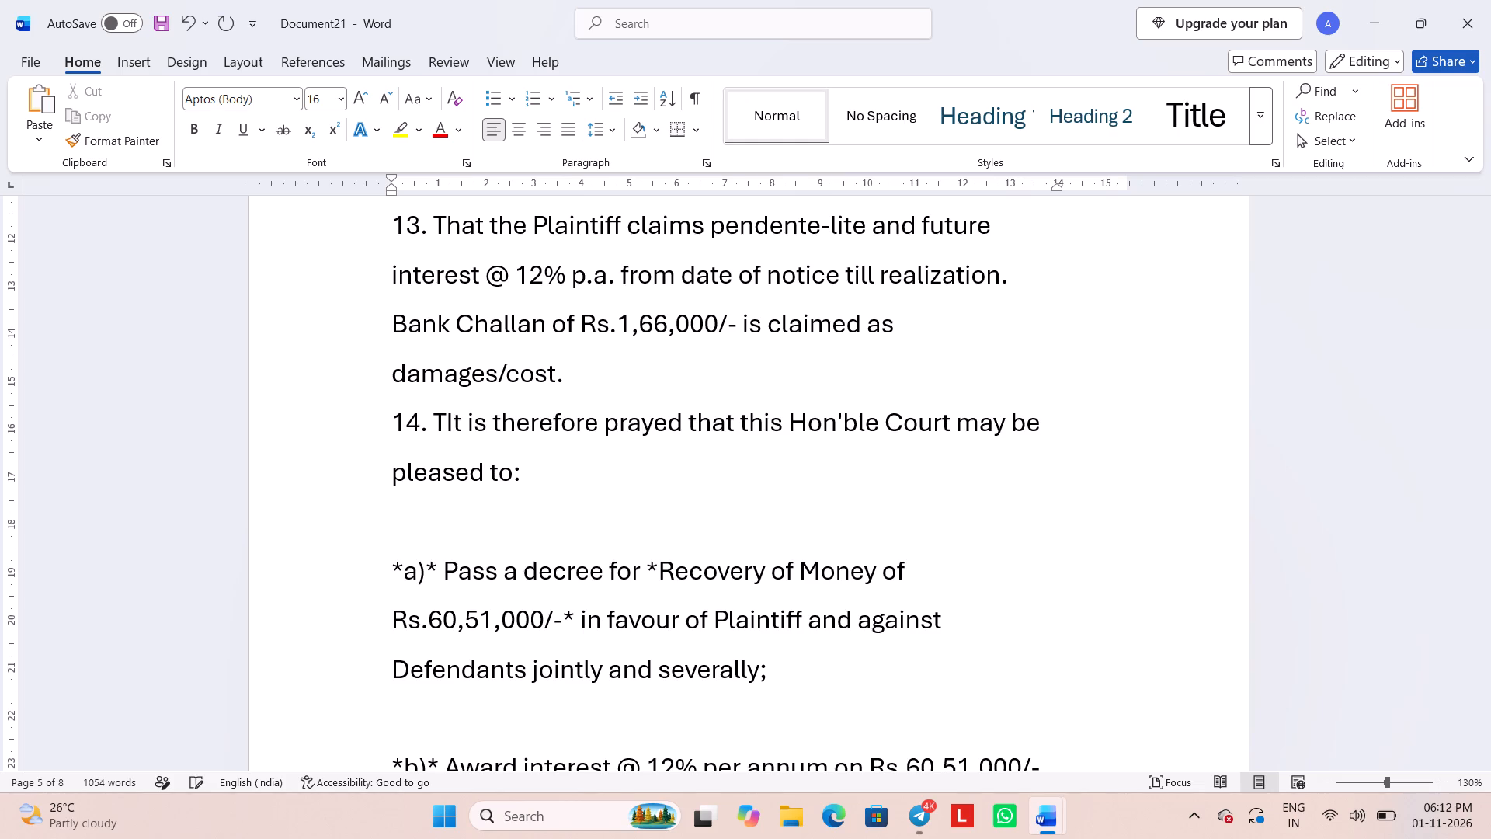
type("hat")
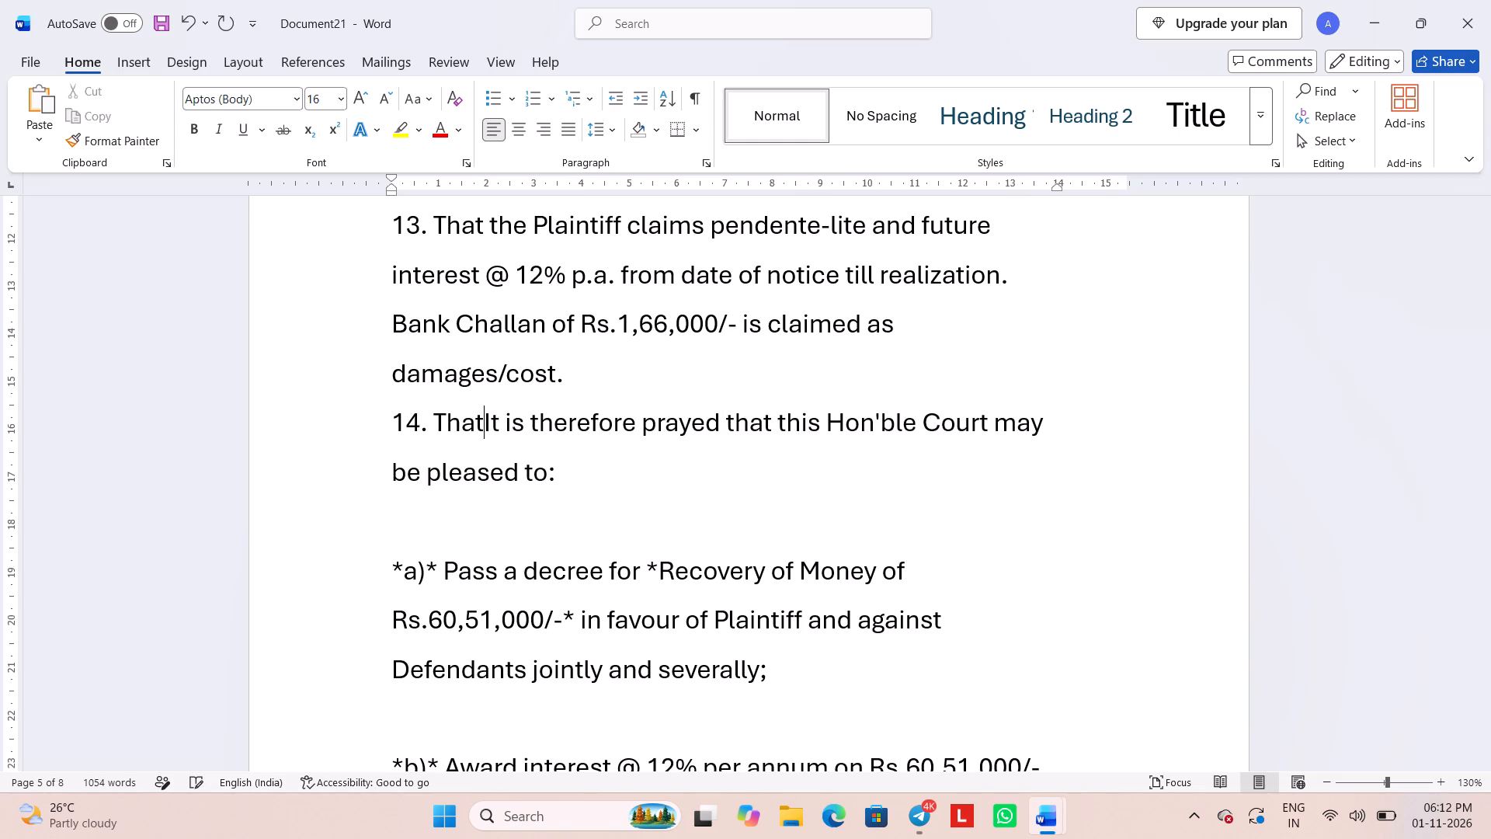
key("space")
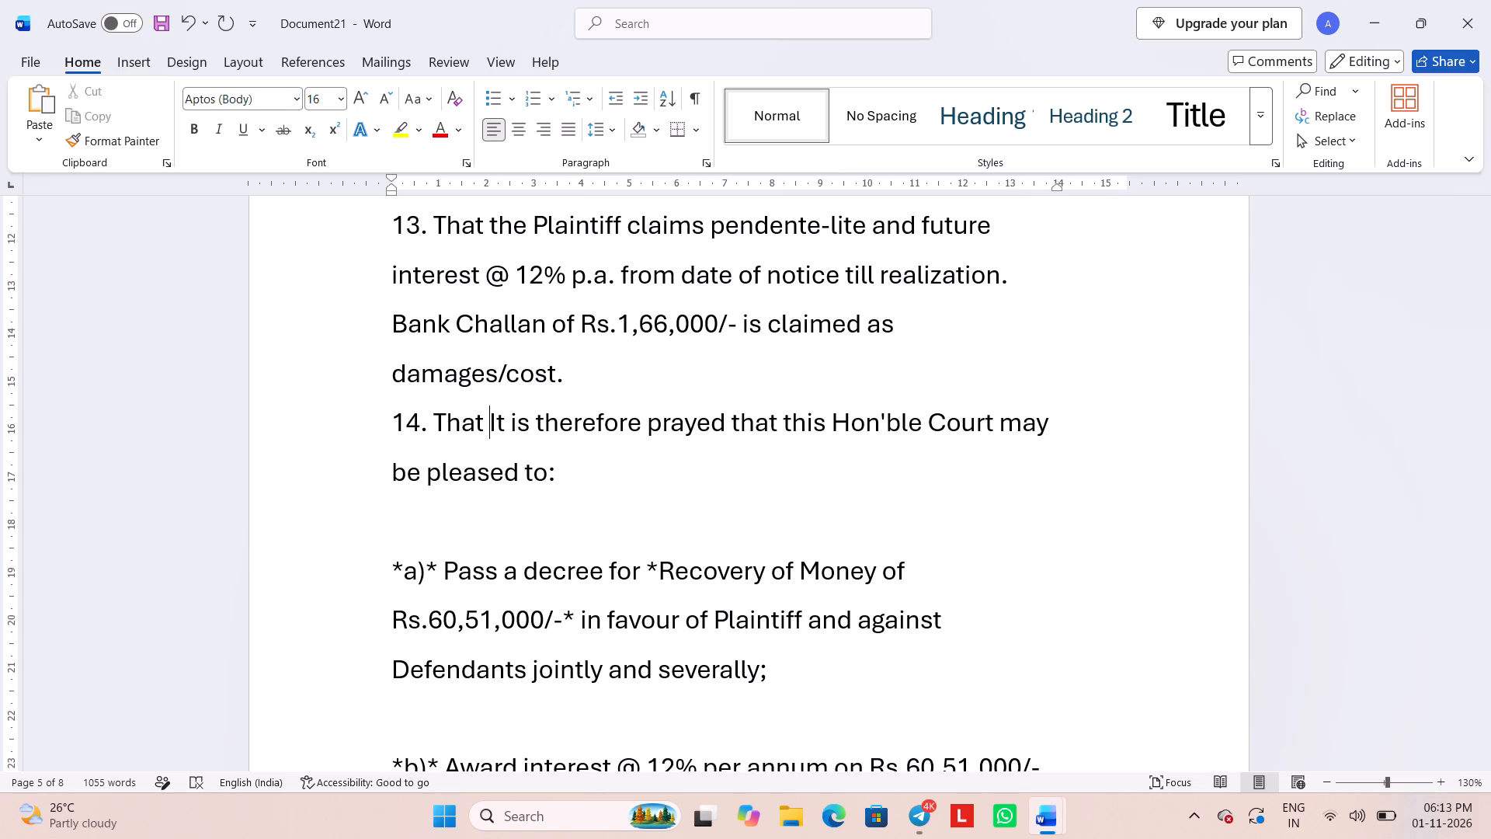
type("the p")
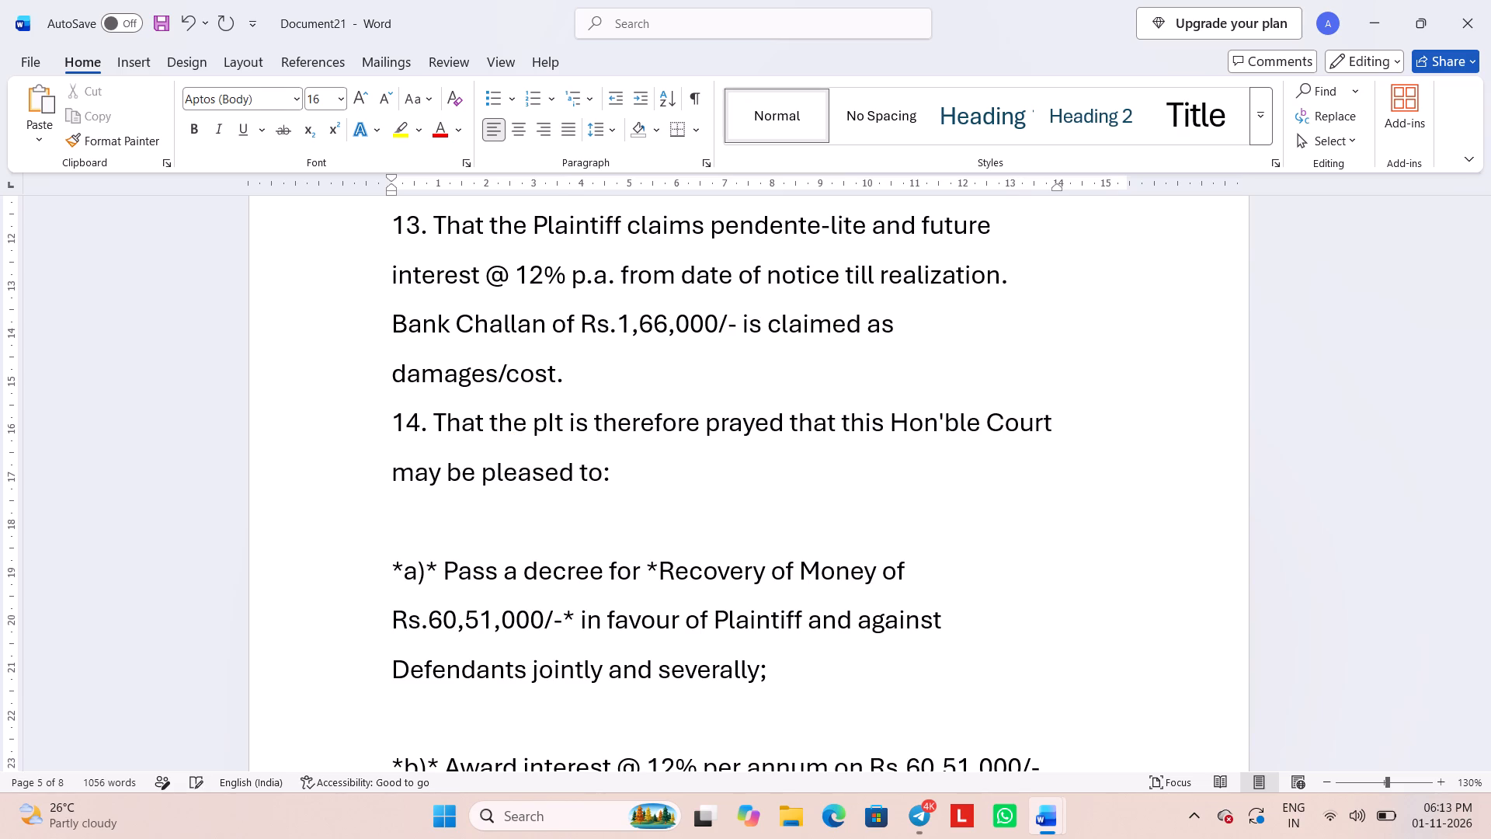
key("l")
key("a")
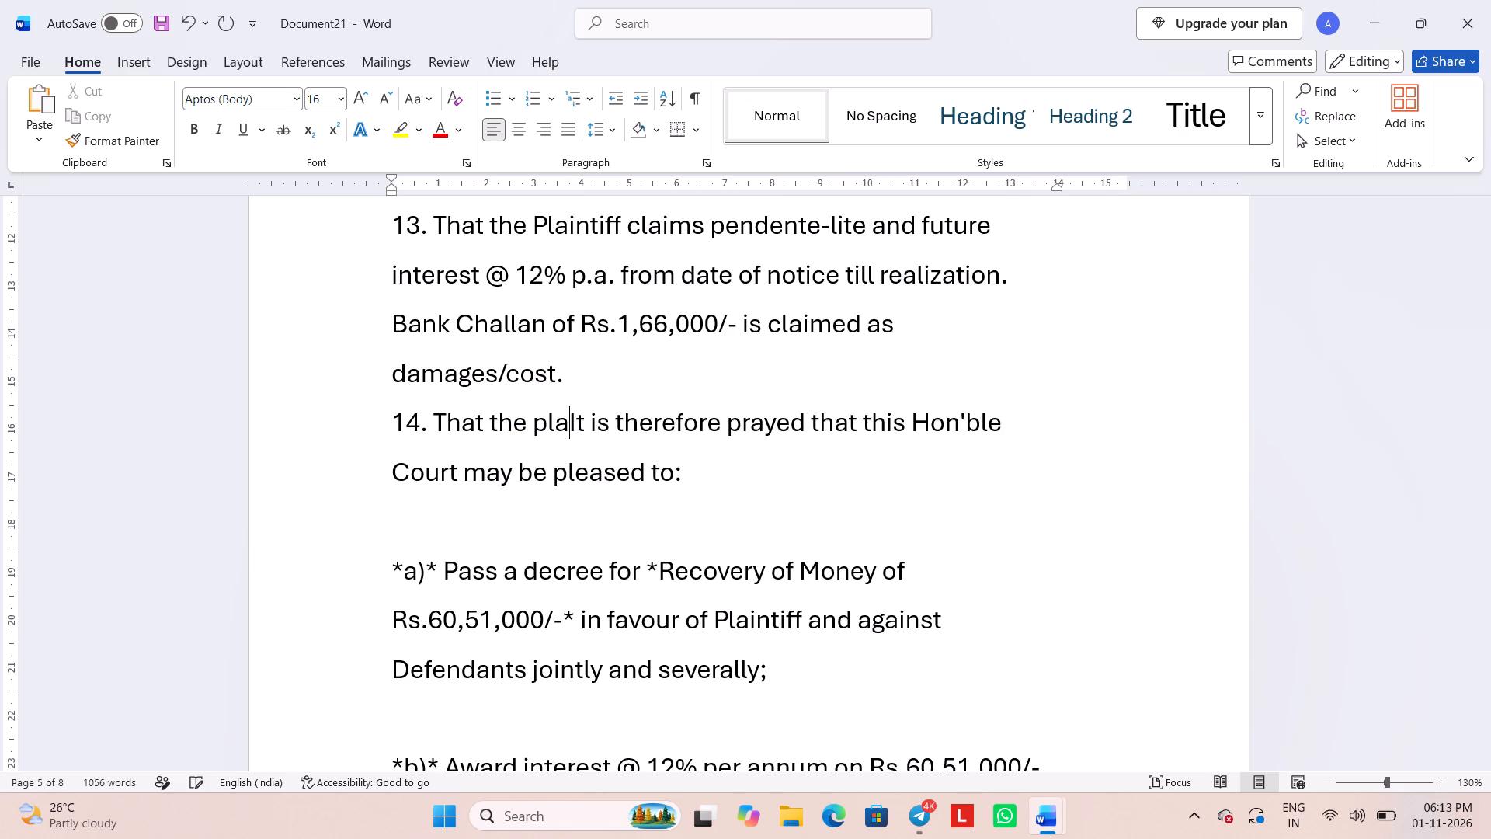
key("i")
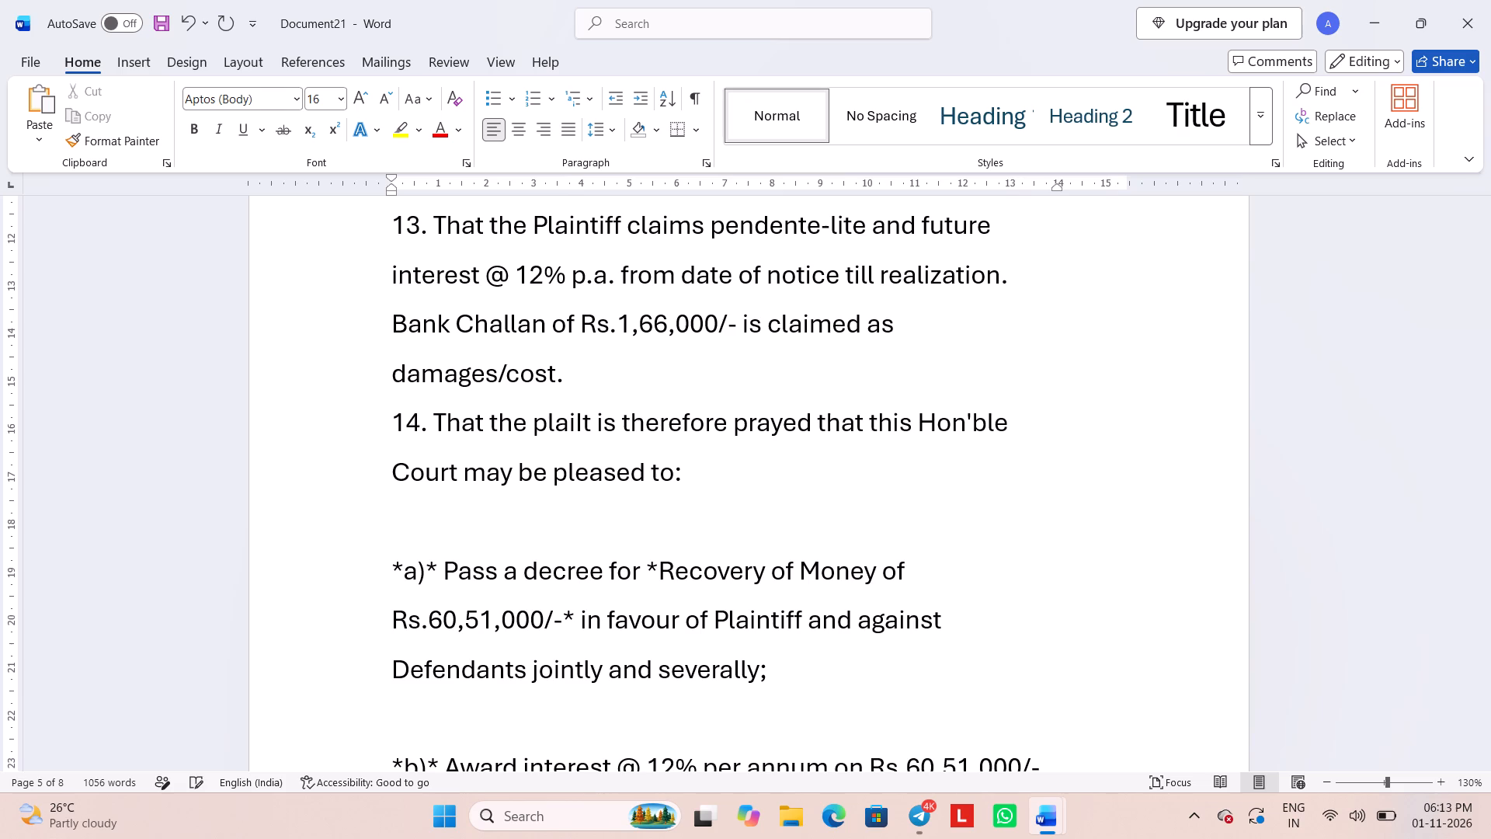
key("n")
type("ti")
type("ff")
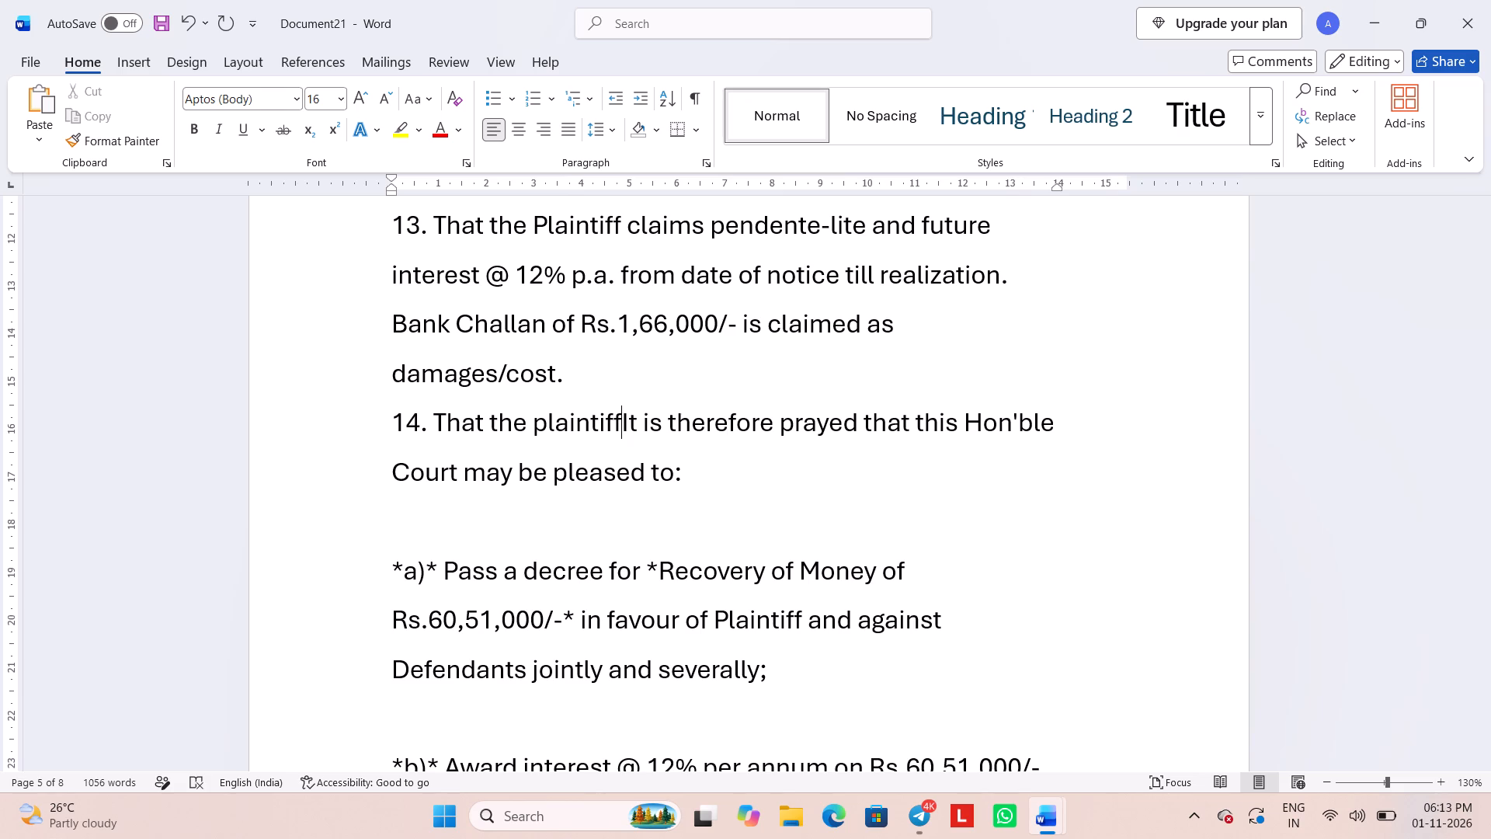
Delete "It is therefore" from paragraph 14 so that "plaintiff" is followed directly by "prayed".
key("Delete")
key("Delete")
key("Delete")
key("Delete")
key("Delete")
key("Delete")
key("Delete")
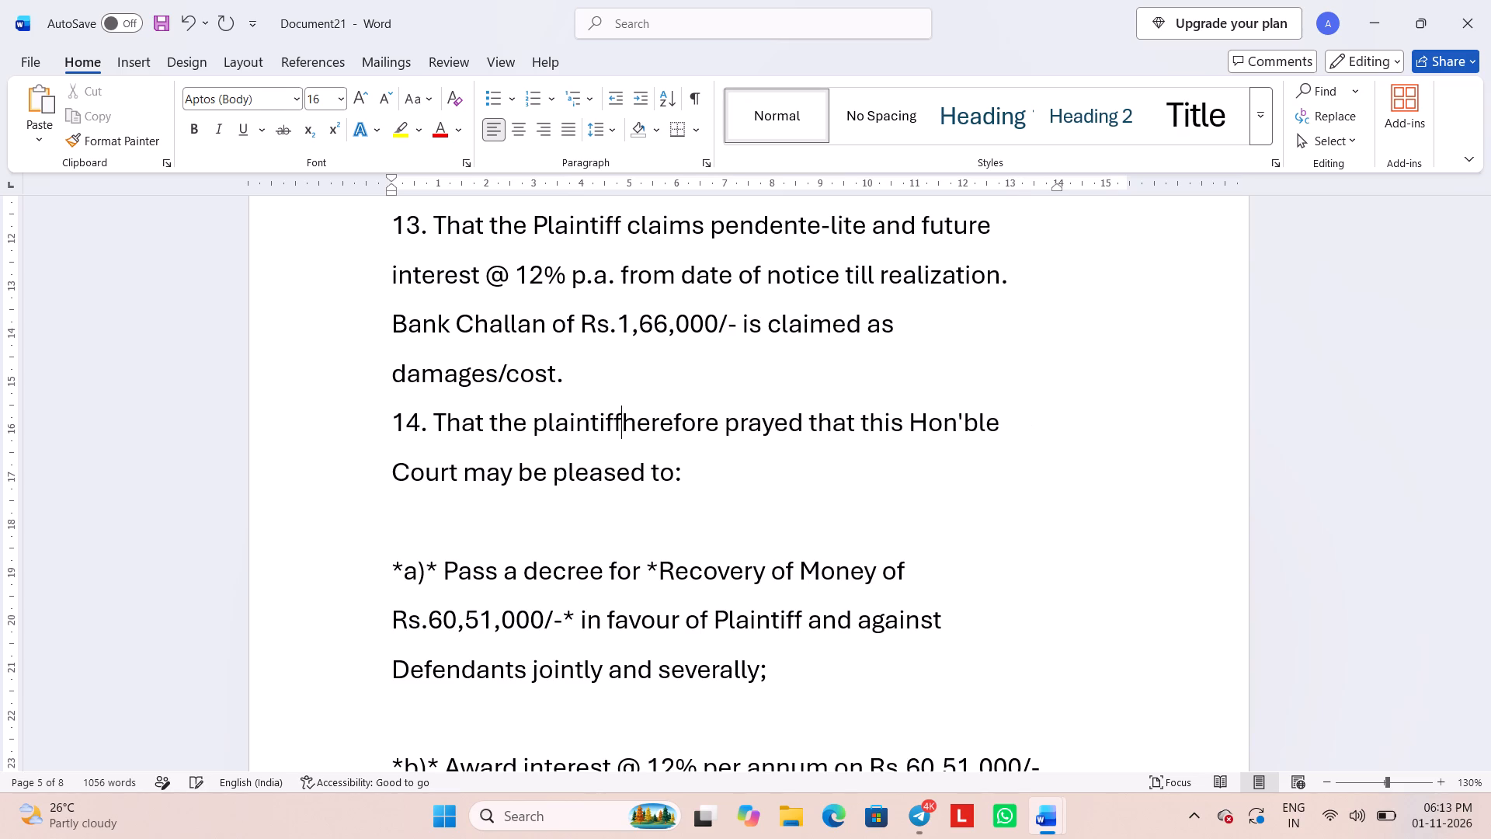
key("Delete")
key("Delete")
key("Delete")
key("Delete")
key("Delete")
key("Delete")
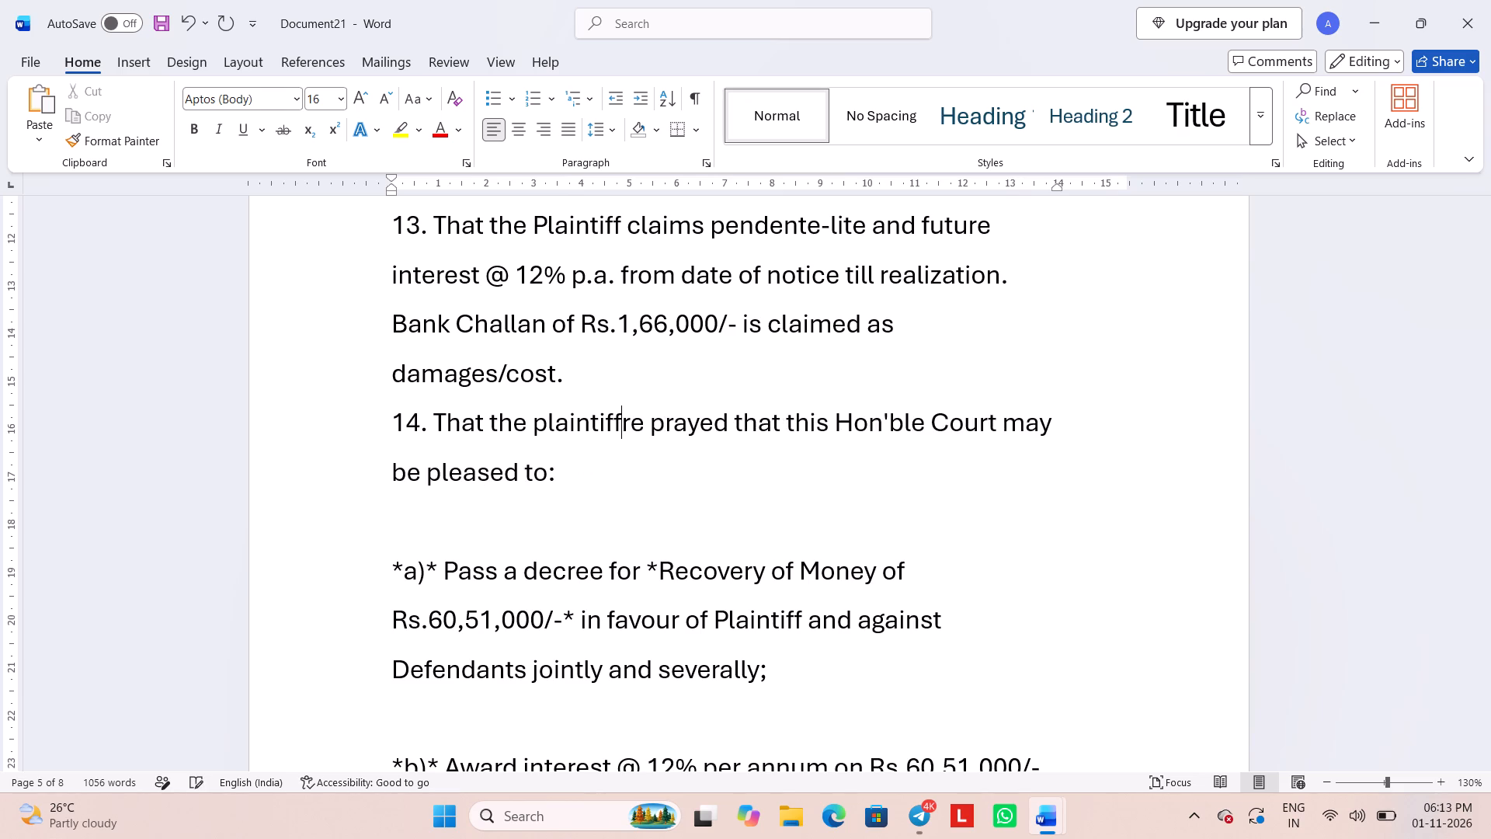
key("Delete")
key("Delete")
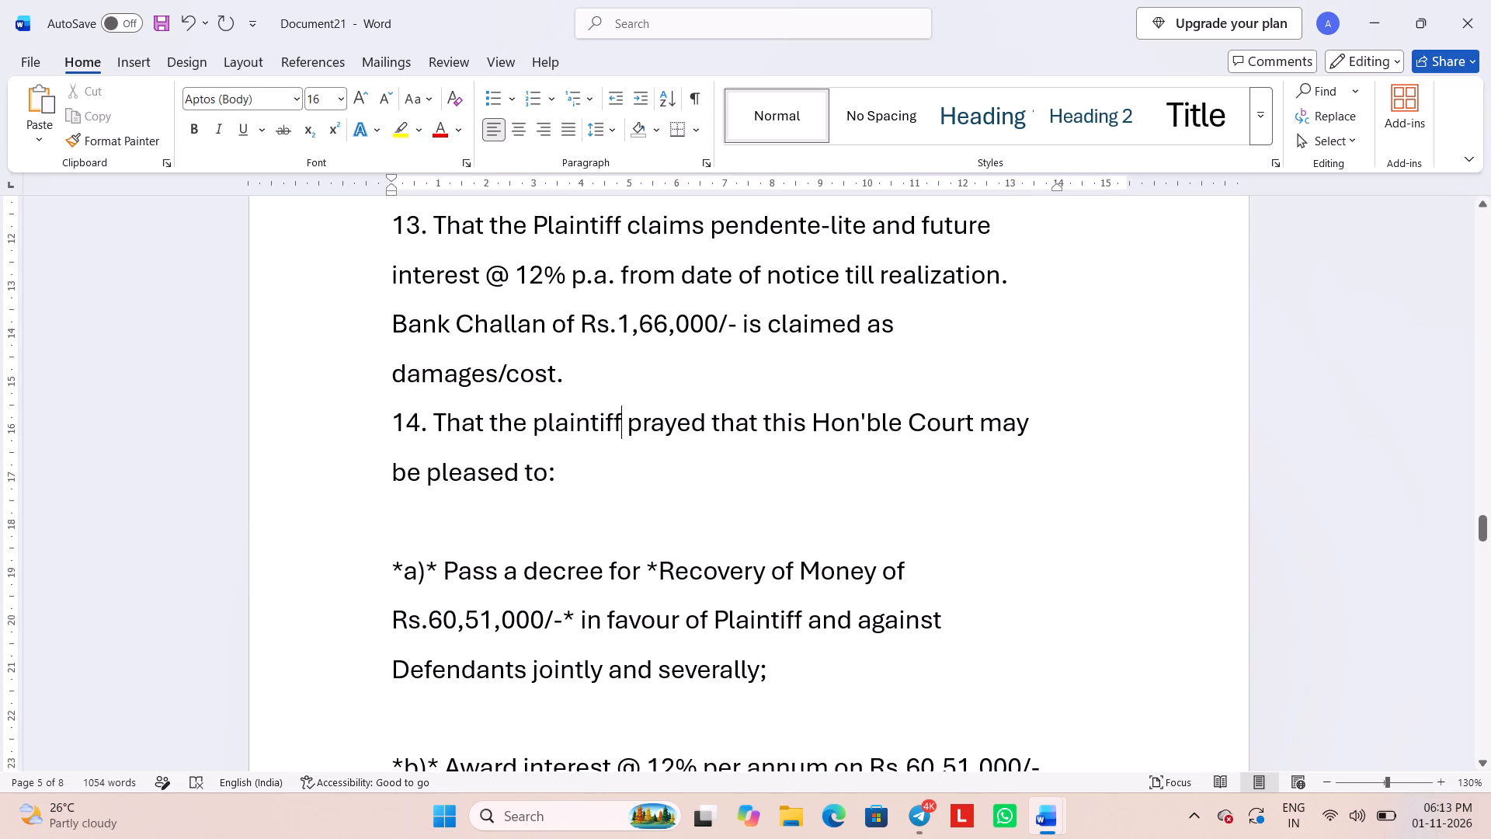
Replace "that" with "from" between "prayed" and "this Hon'ble Court" in paragraph 14.
left_click(709, 419)
key("f")
key("r")
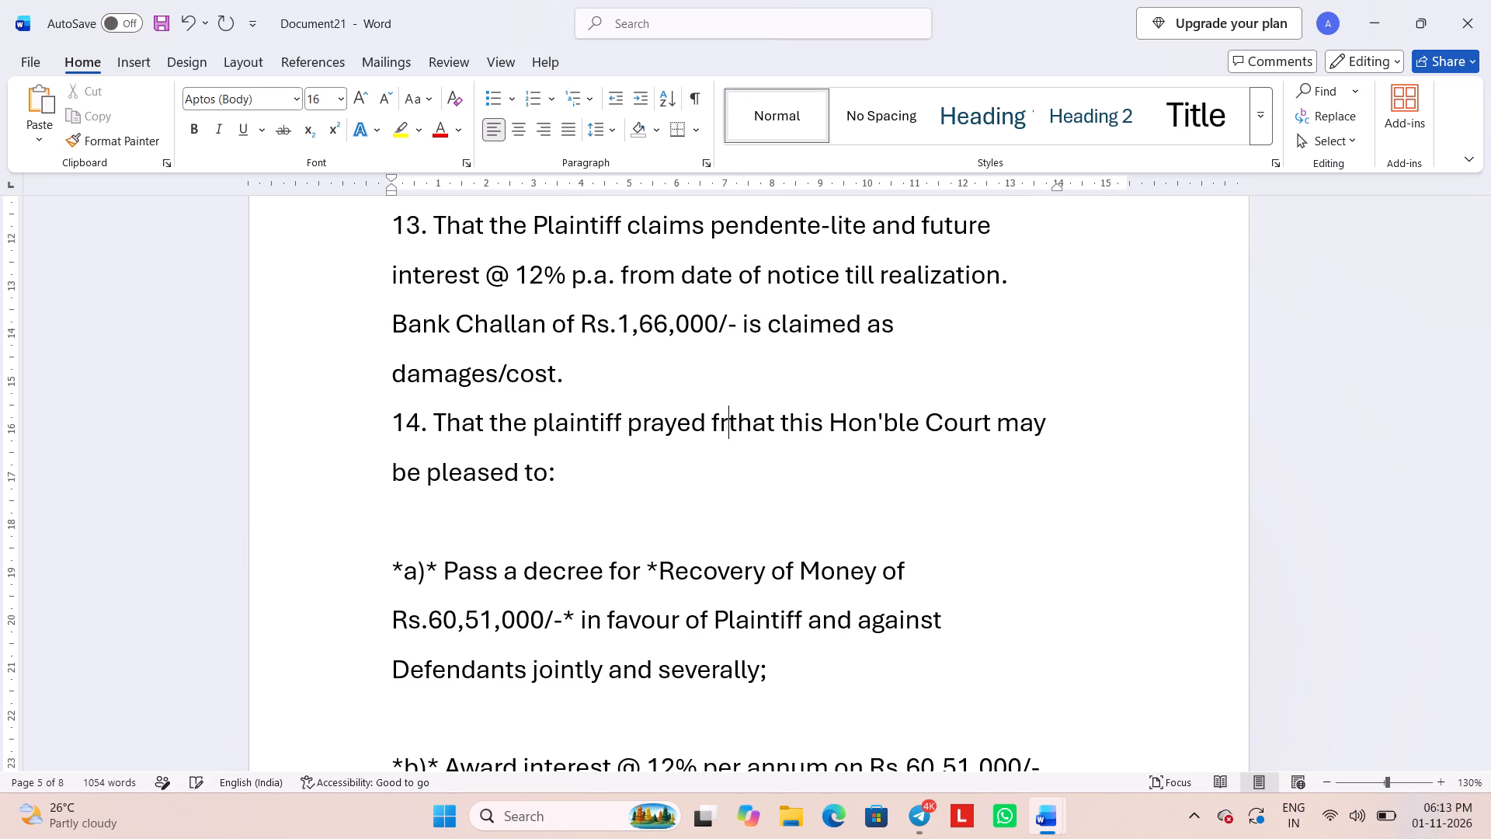
key("o")
type("m")
key("space")
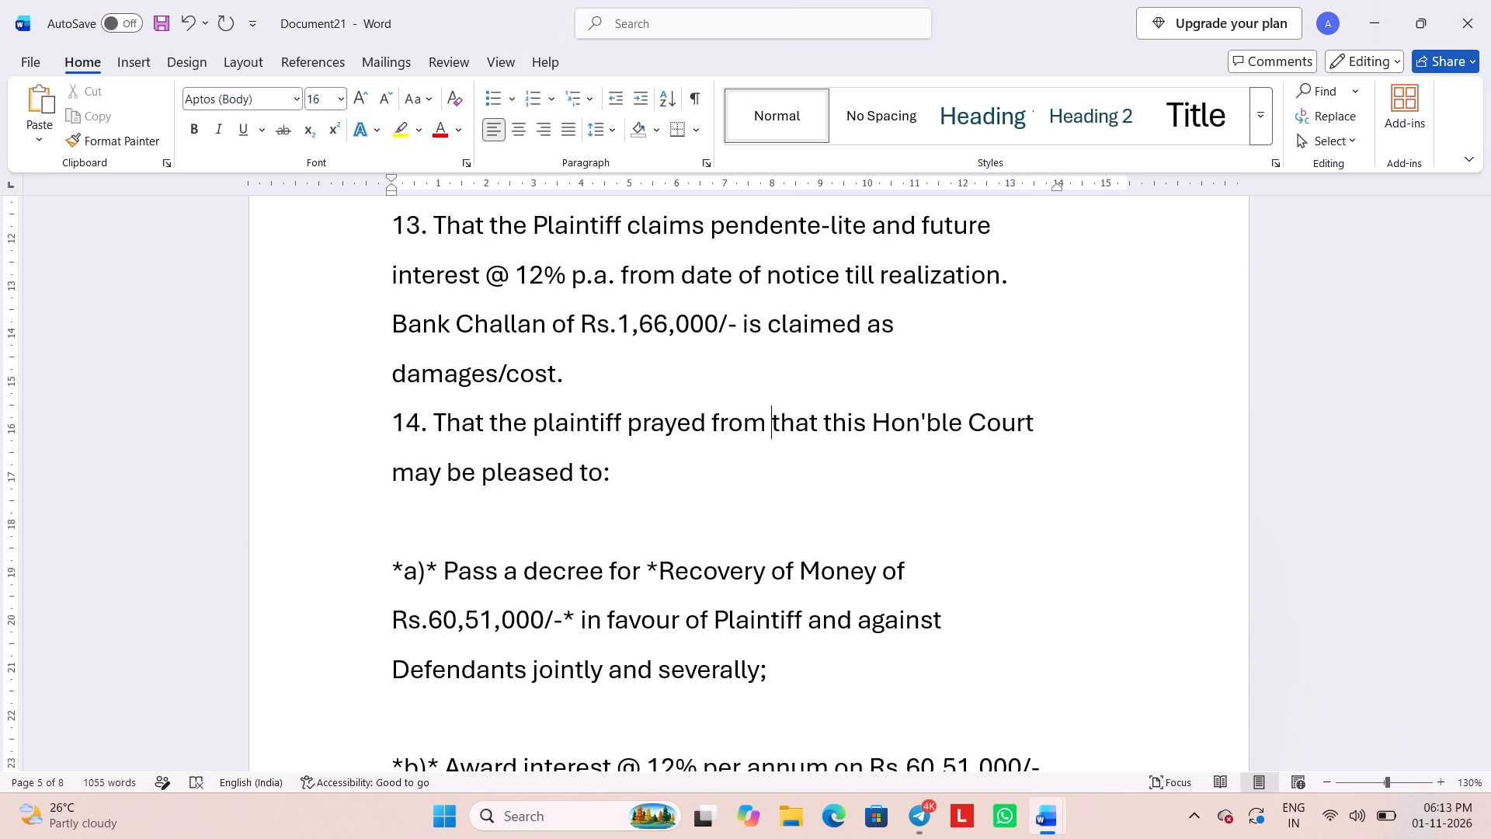
key("Delete")
key("Delete")
key("Delete")
key("Delete")
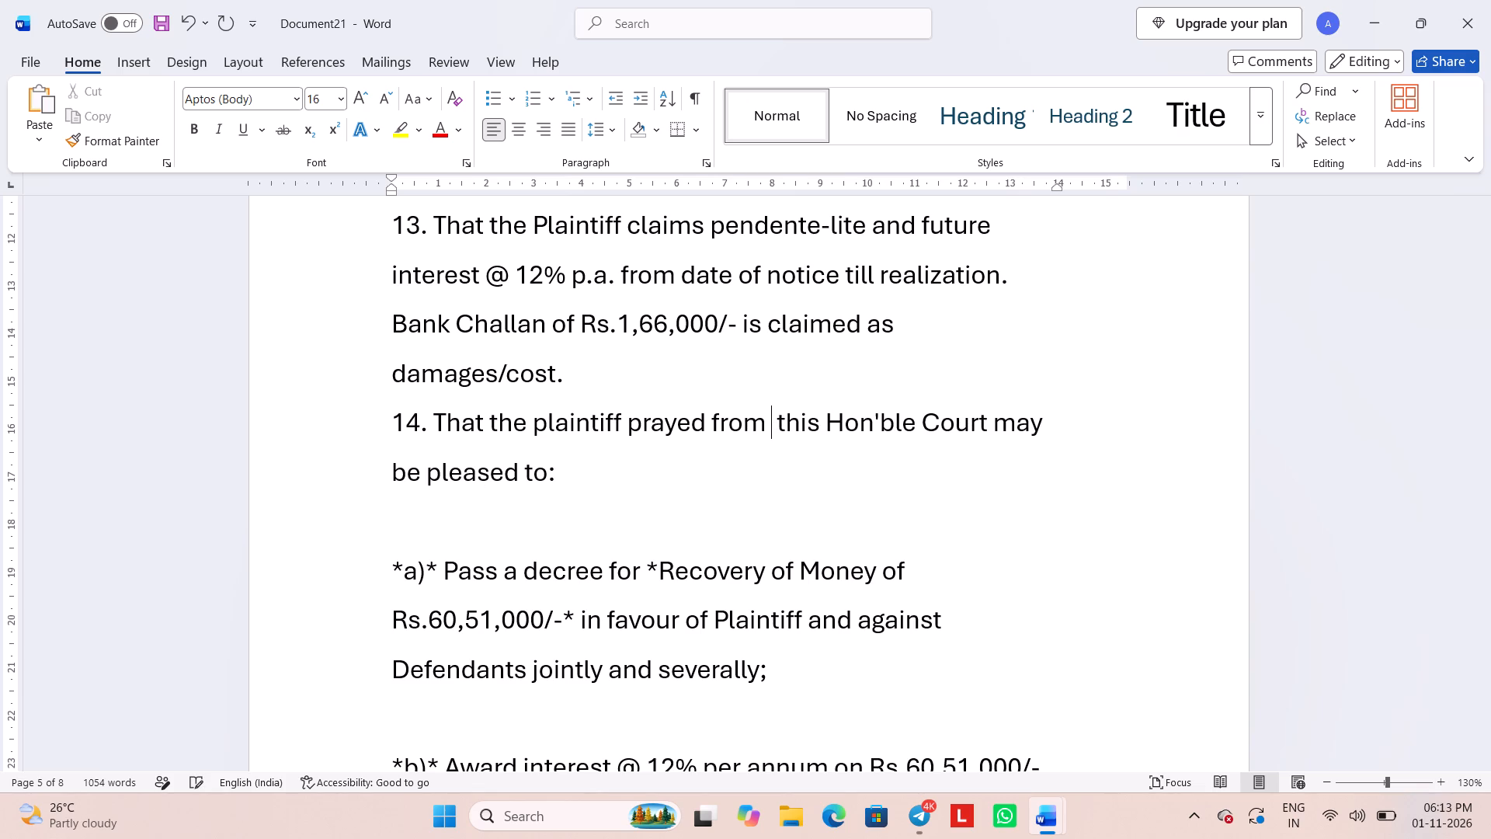
key("Delete")
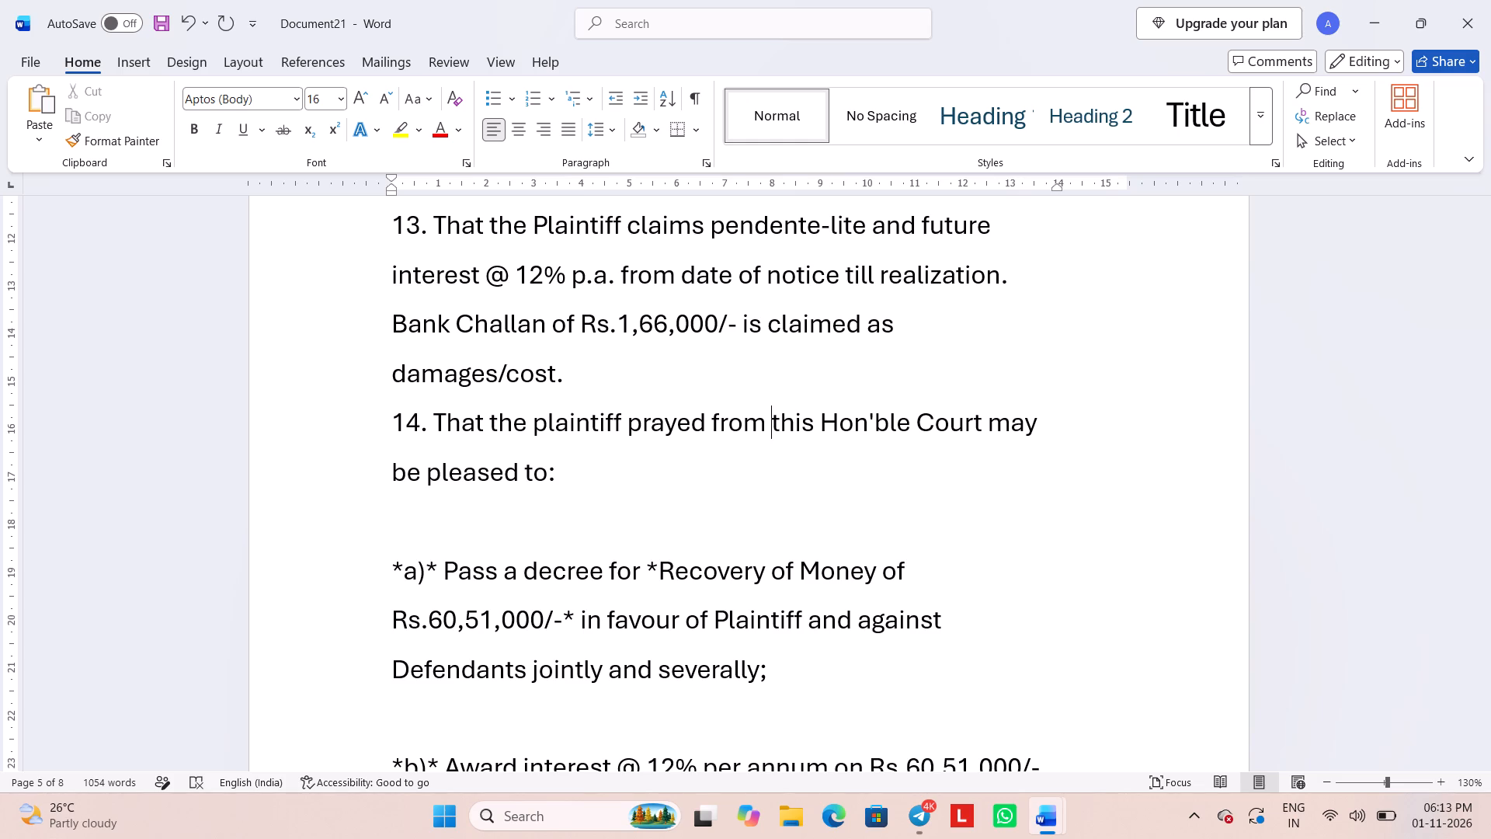
Insert "for the following relief/reliefs" directly after "this Hon'ble Court" in paragraph 14.
left_click(986, 420)
key("f")
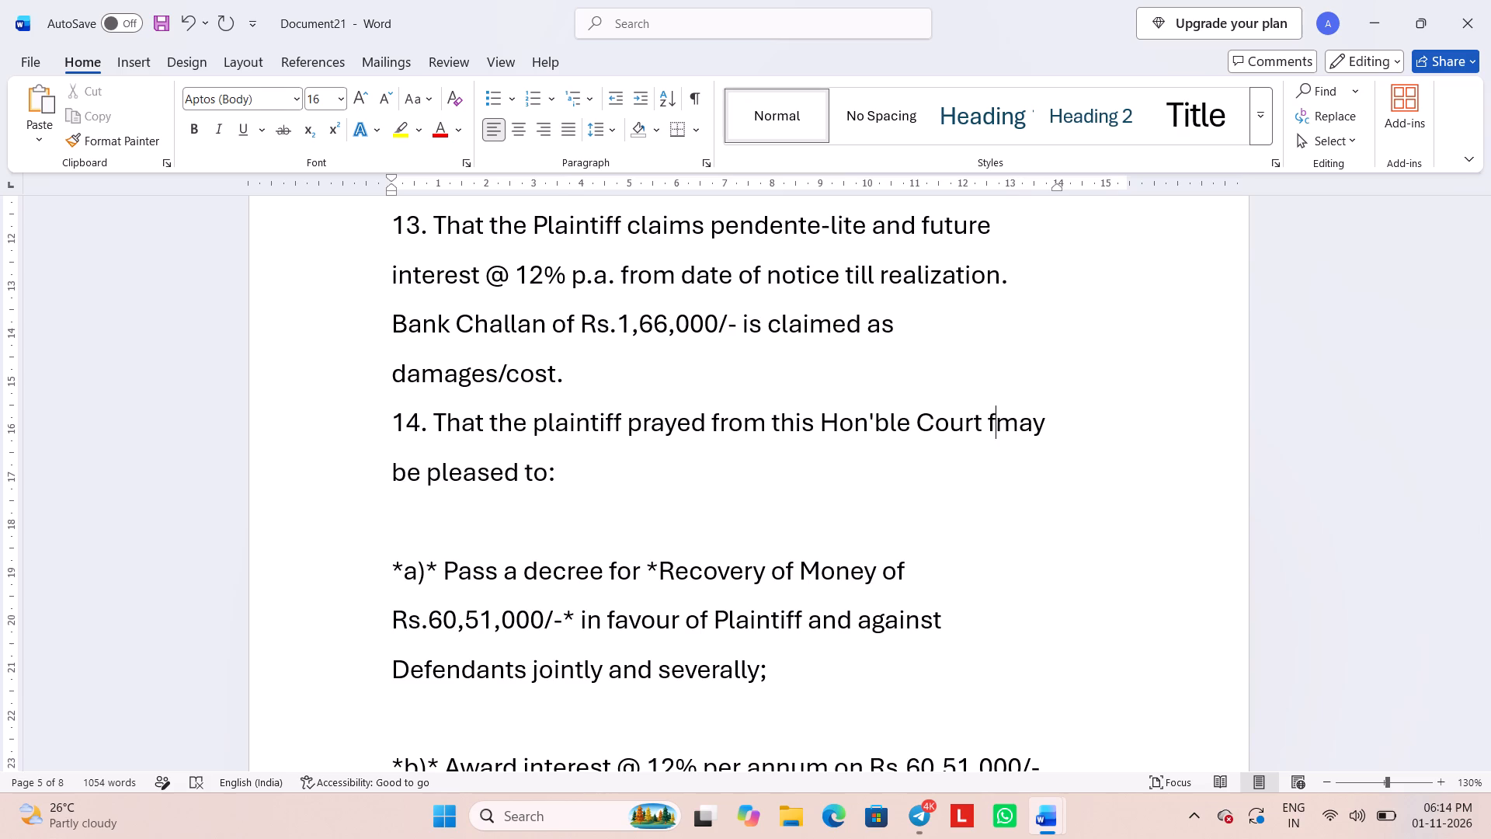
type("or the")
key("space")
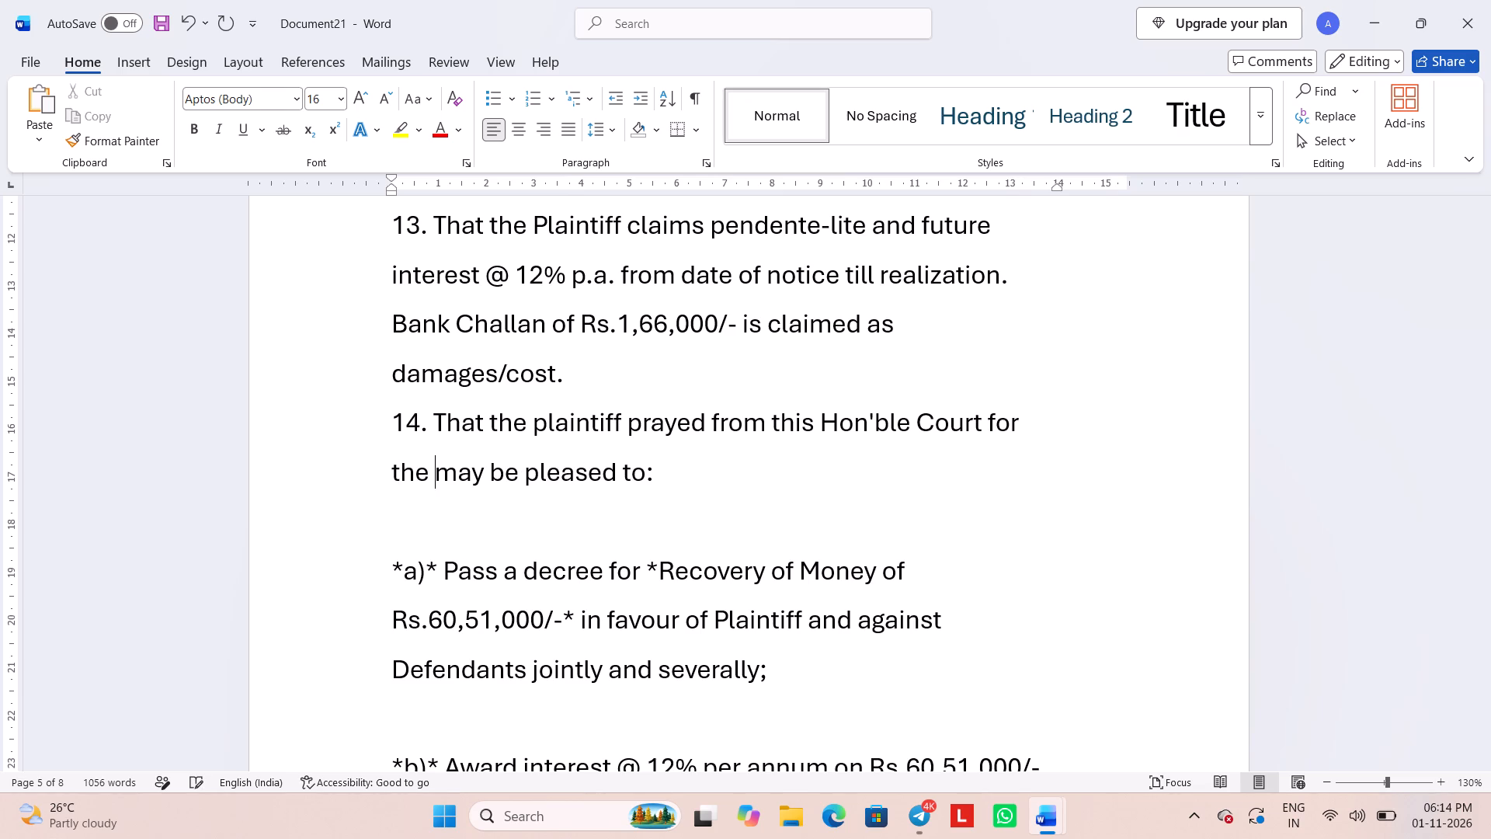
key("f")
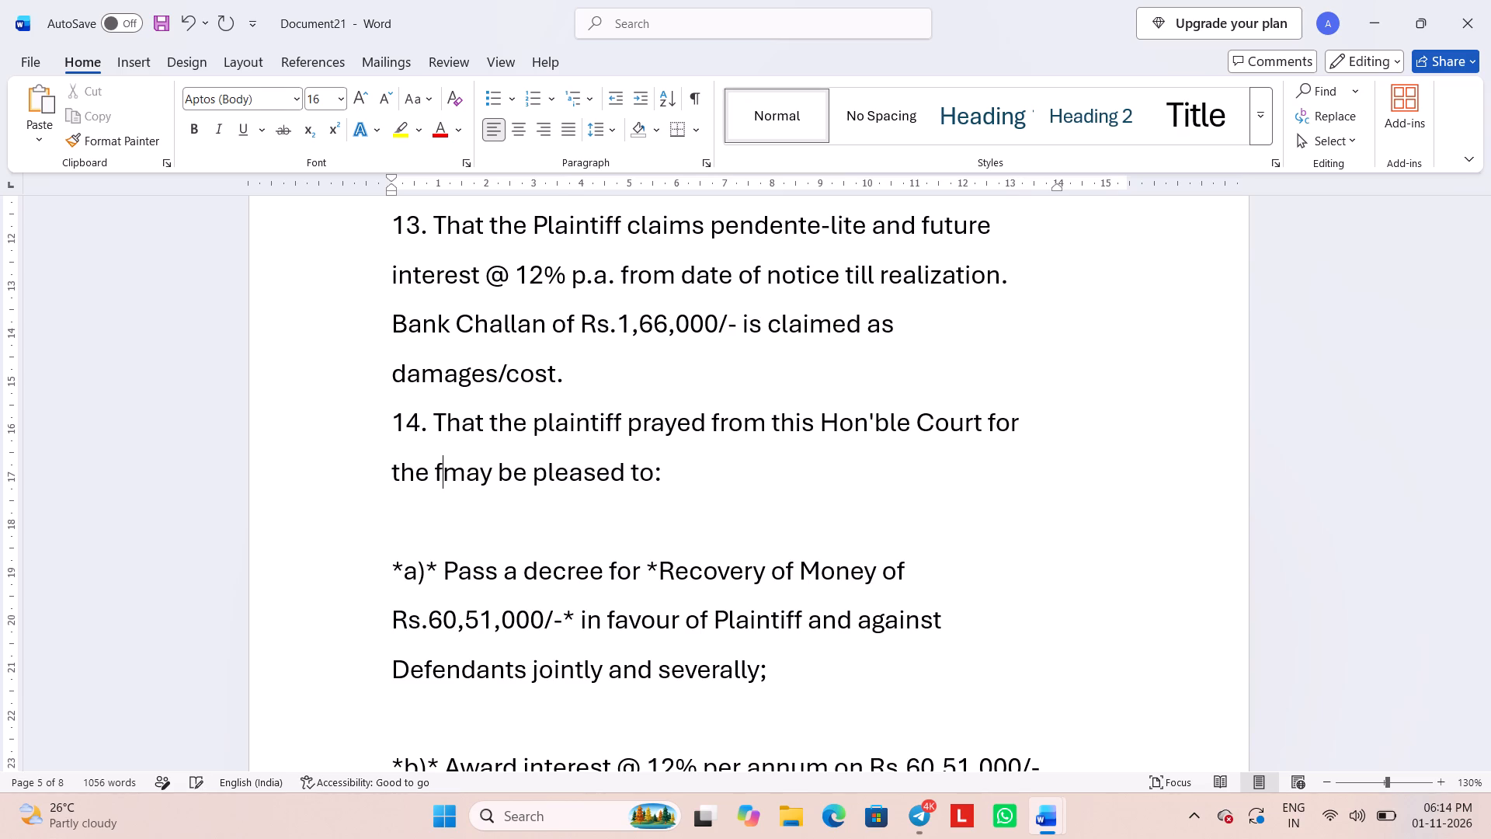
type("ollo")
type("win")
key("g")
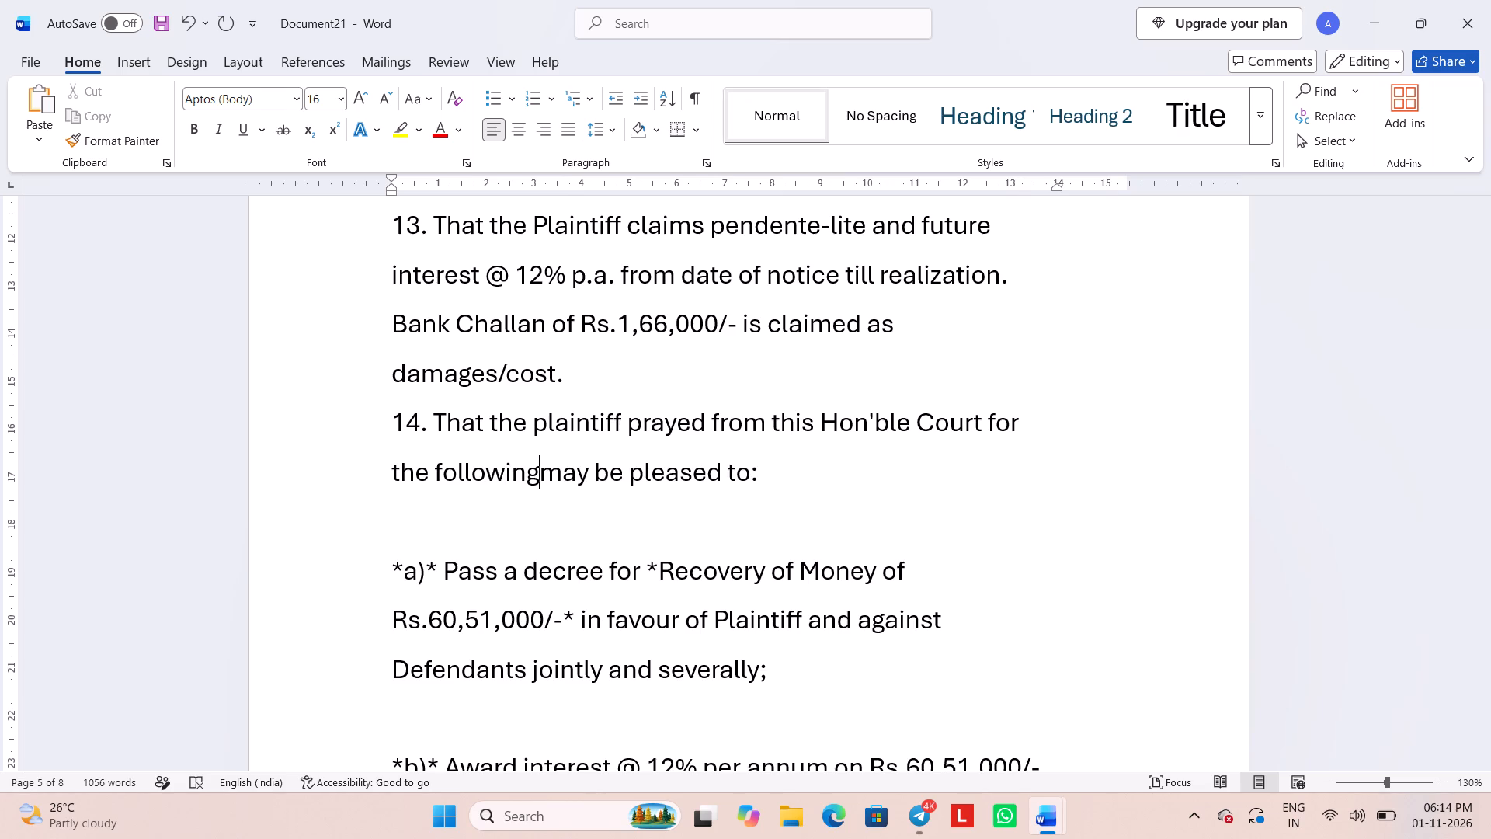
key("space")
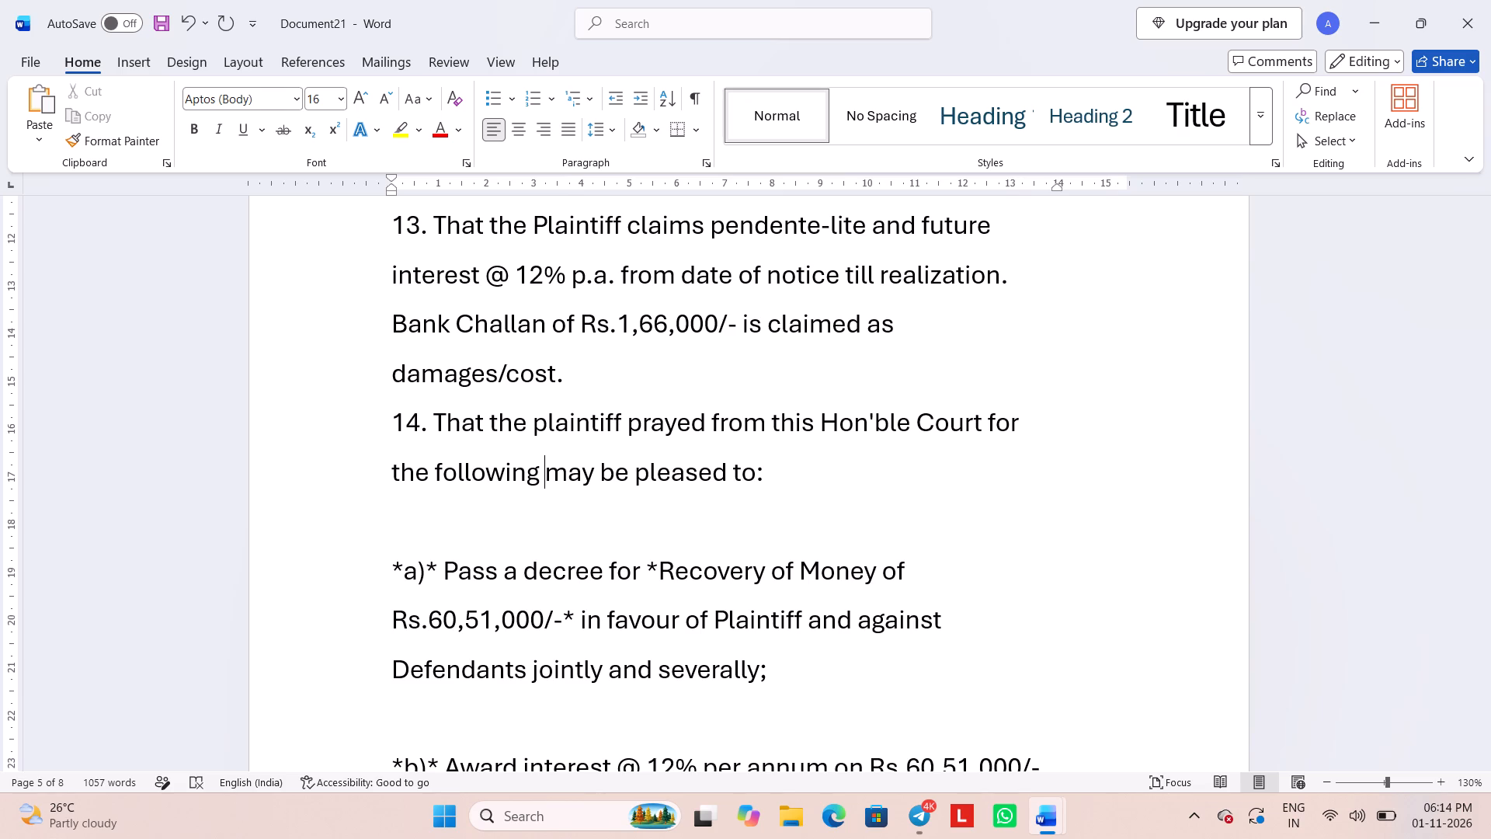
type("re")
type("li")
key("e")
key("f")
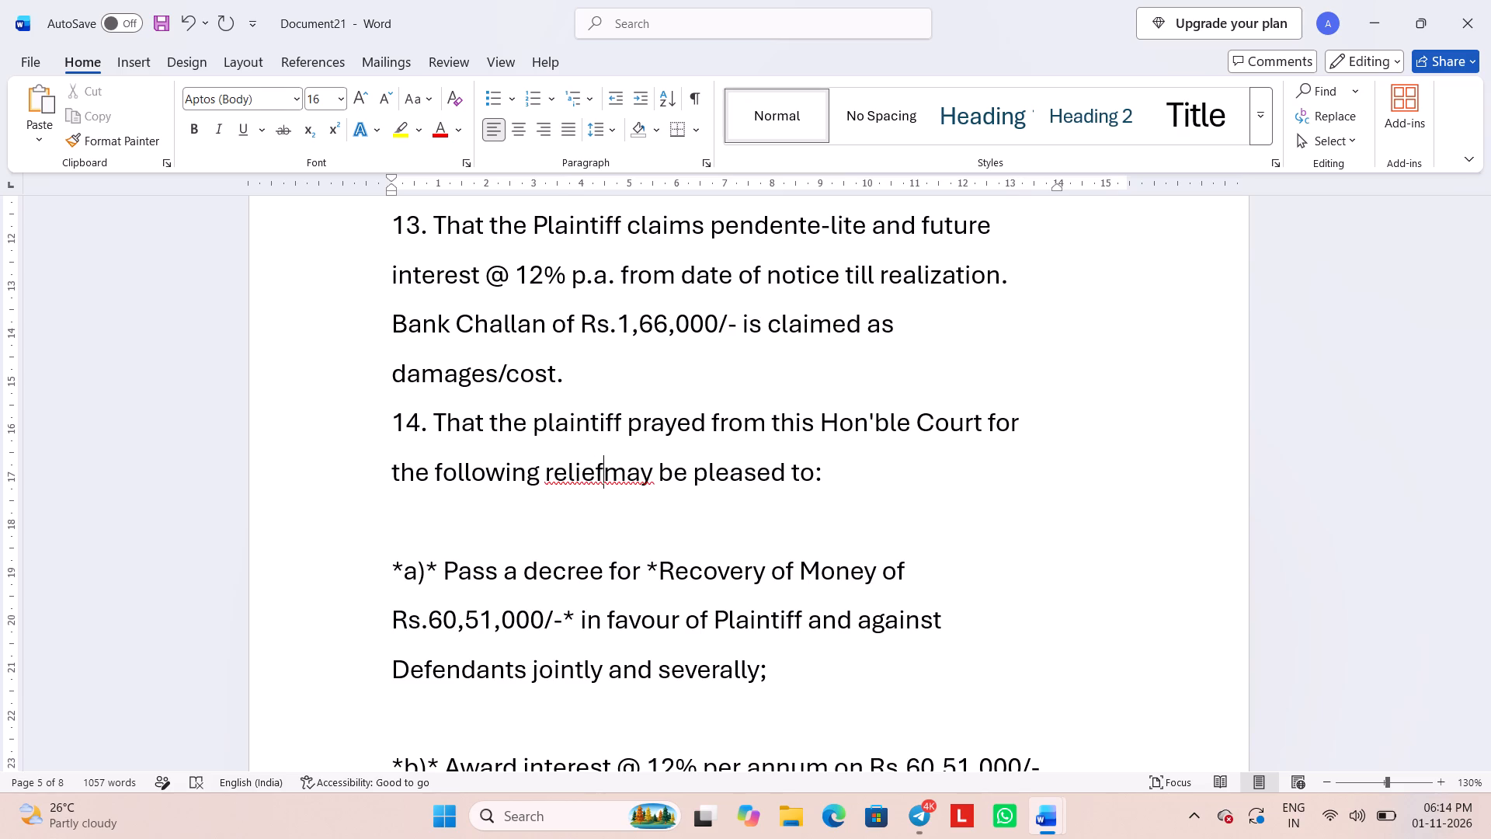
key("slash")
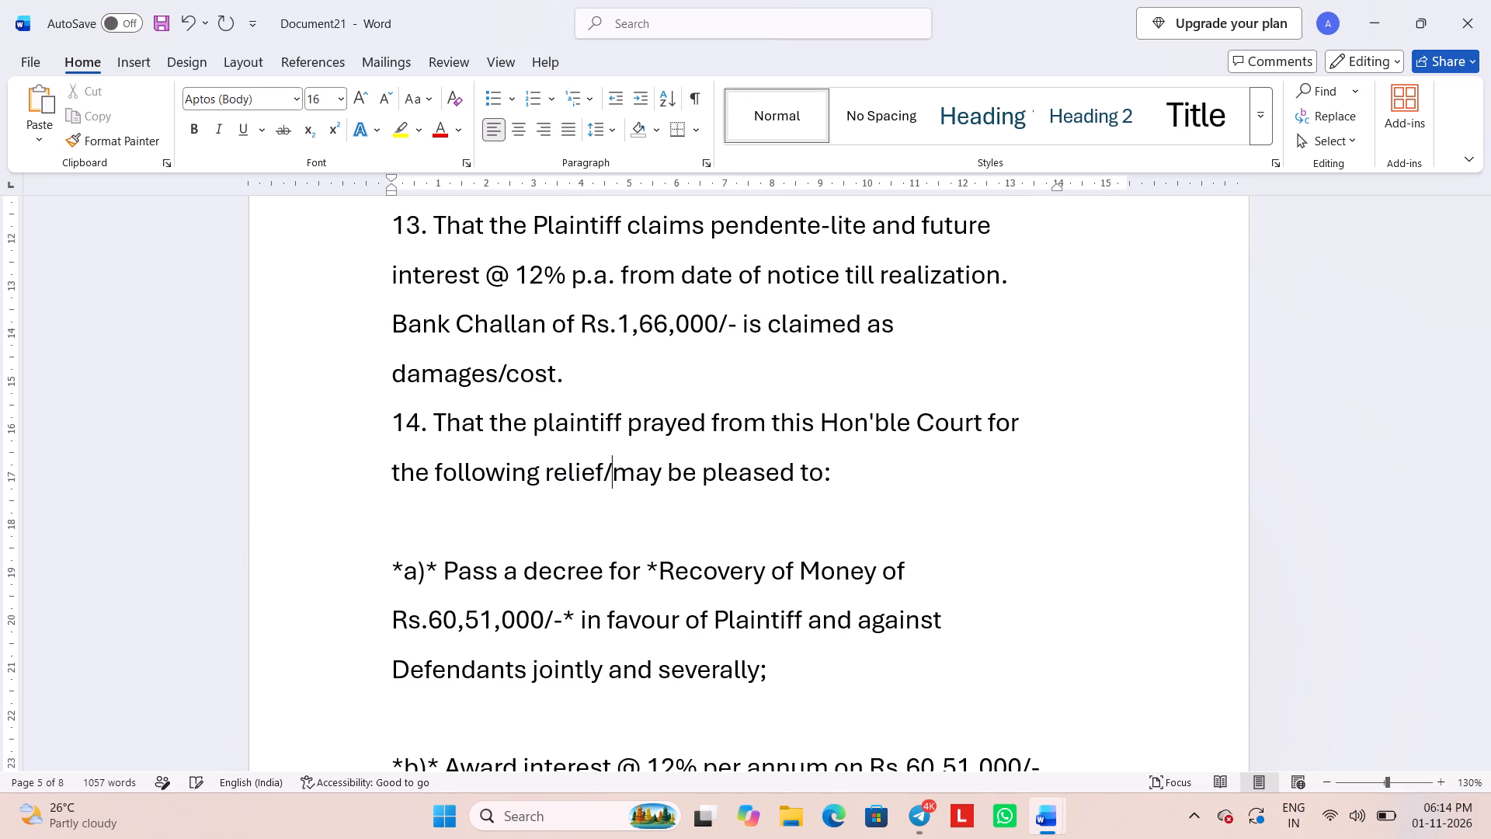
type("re")
type("li")
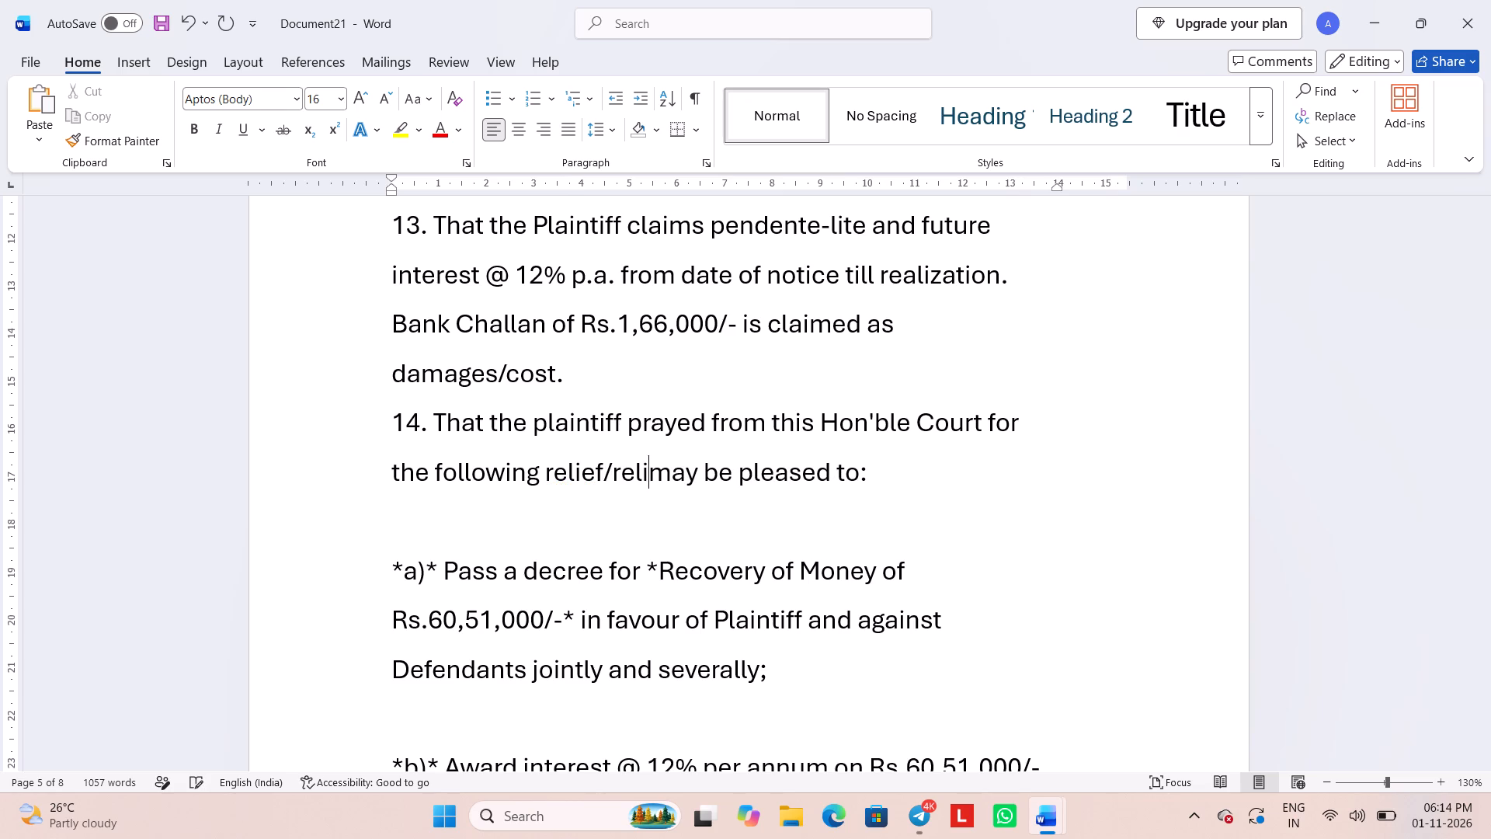
key("e")
type("fs")
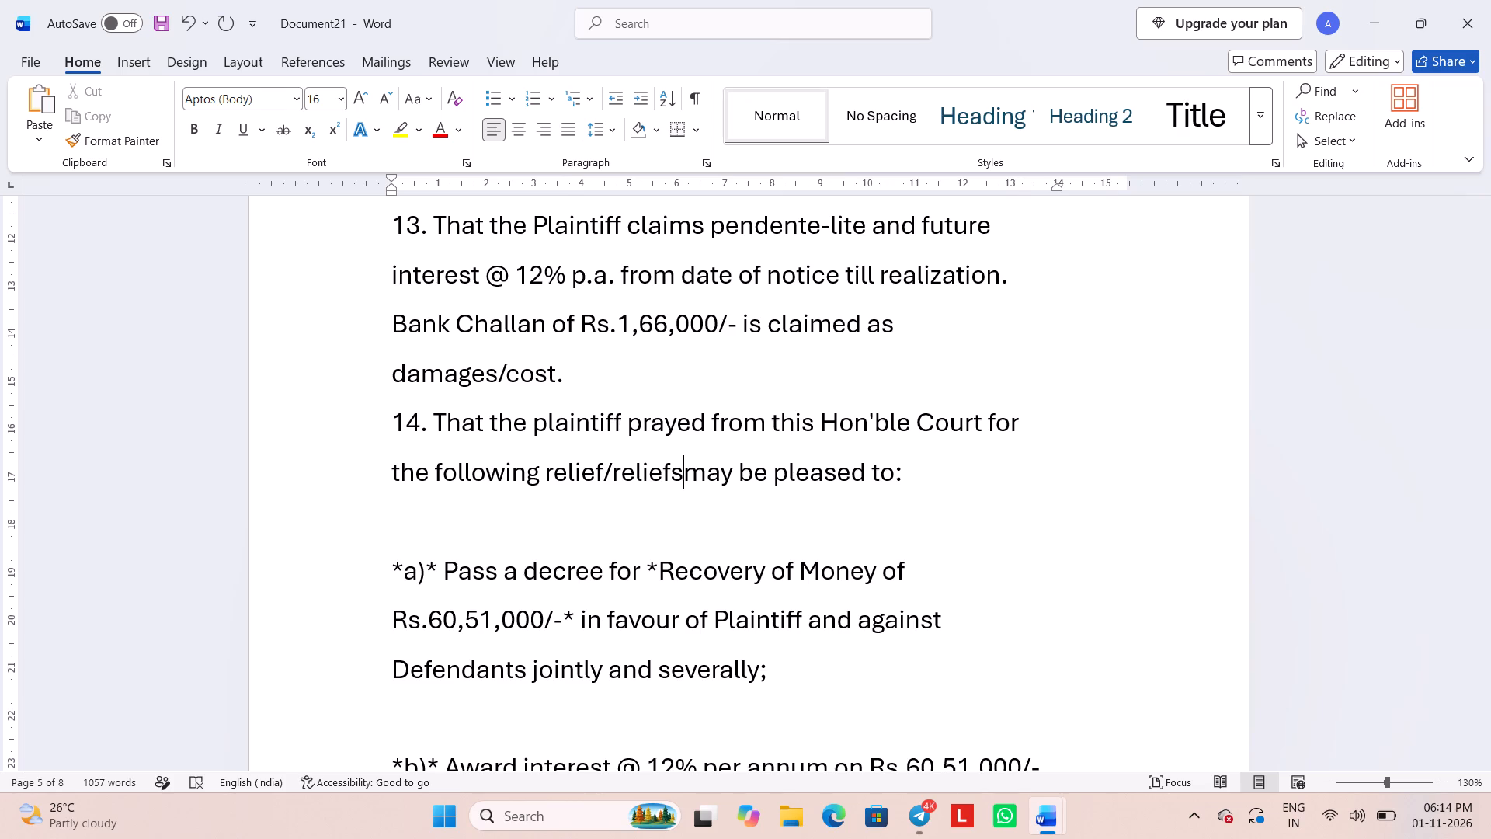
Delete "may be pleased to" from paragraph 14 so that the colon directly follows "relief/reliefs".
key("Delete")
key("Delete")
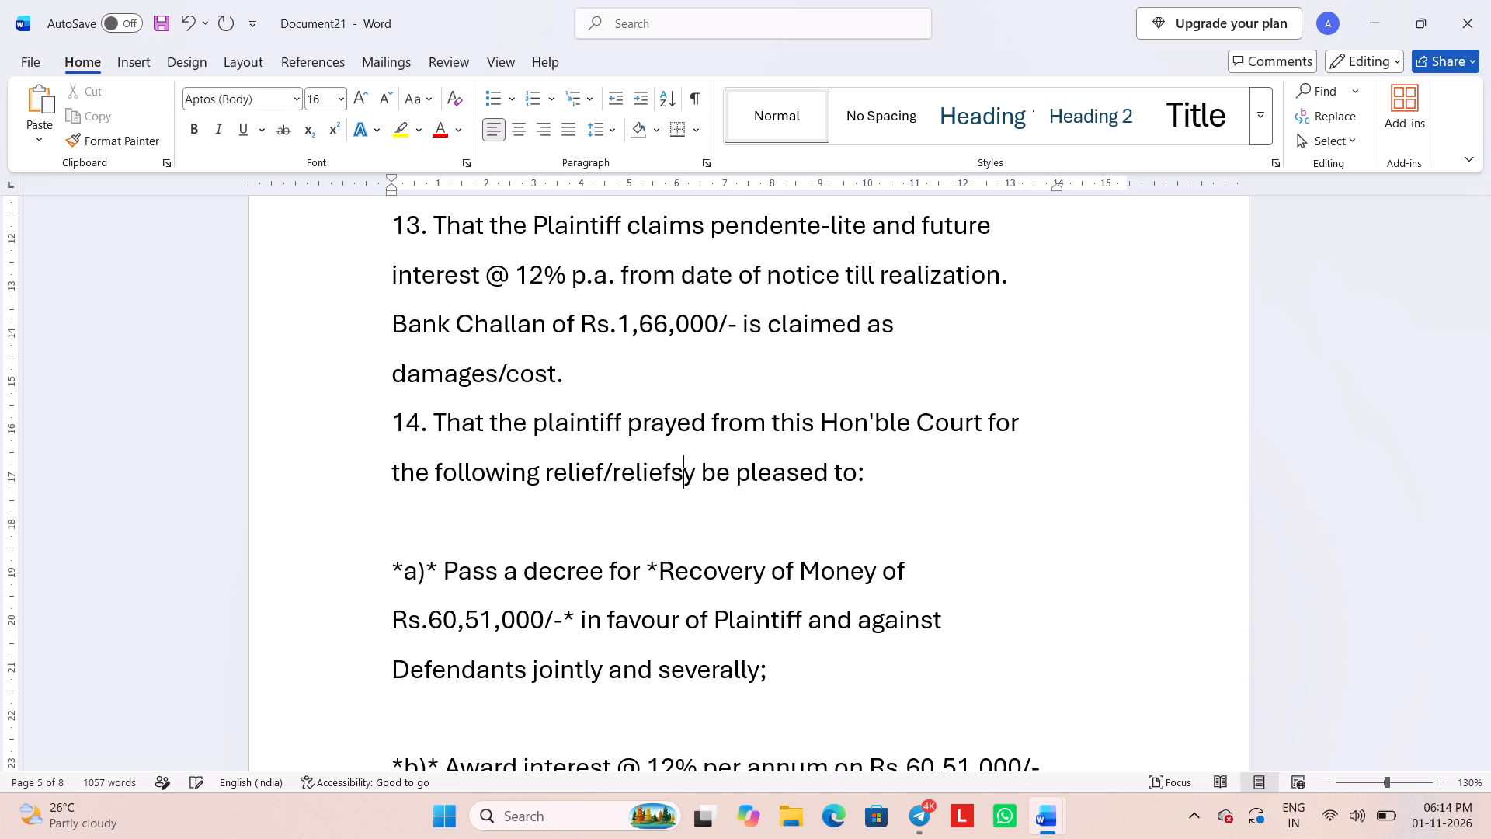
key("Delete")
key("Delete")
key("Delete")
key("Delete")
key("Delete")
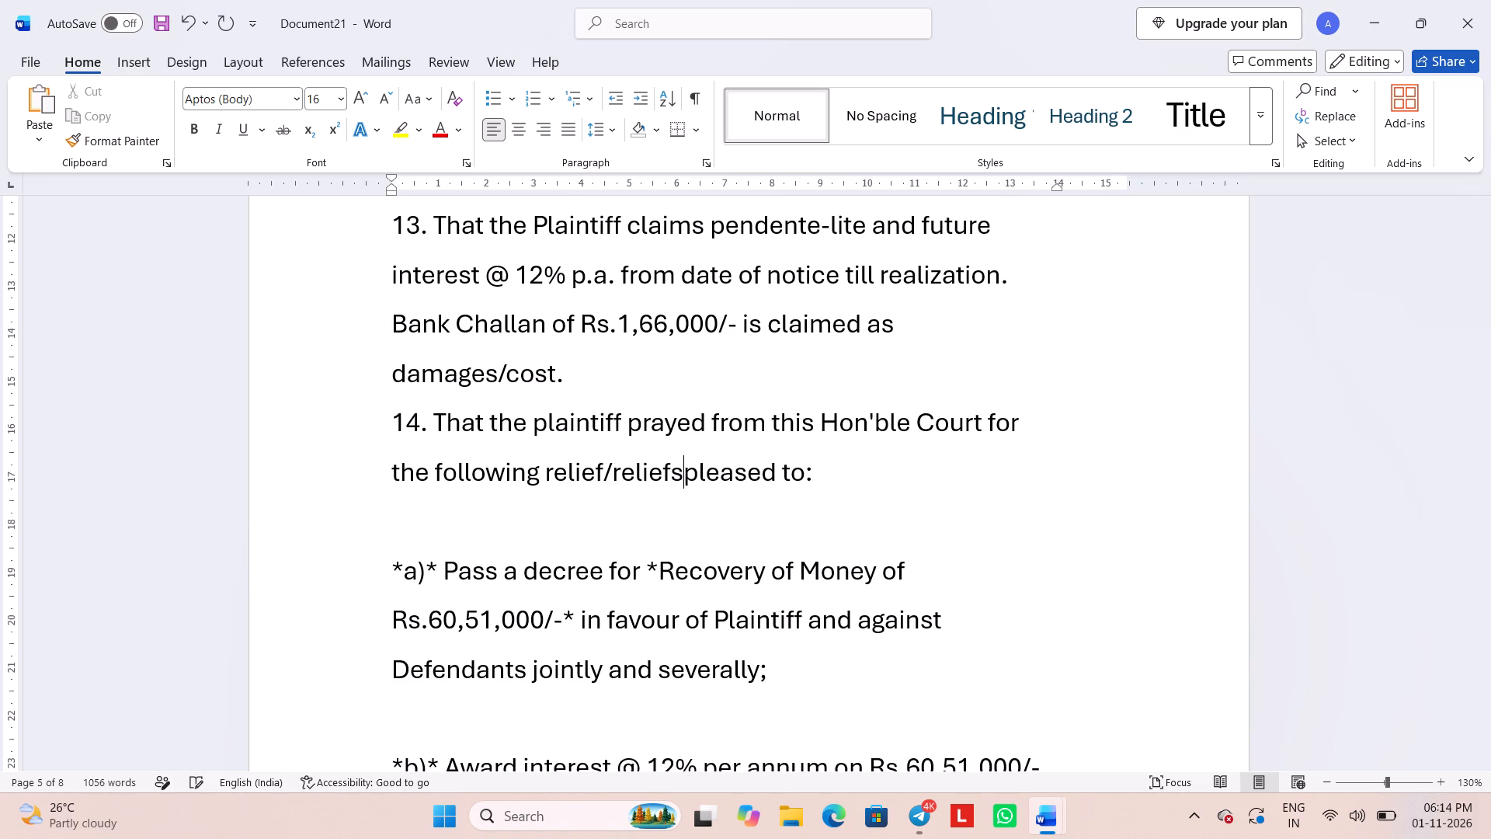
key("Delete")
key("Delete")
key("Delete")
key("Delete")
key("Delete")
key("Delete")
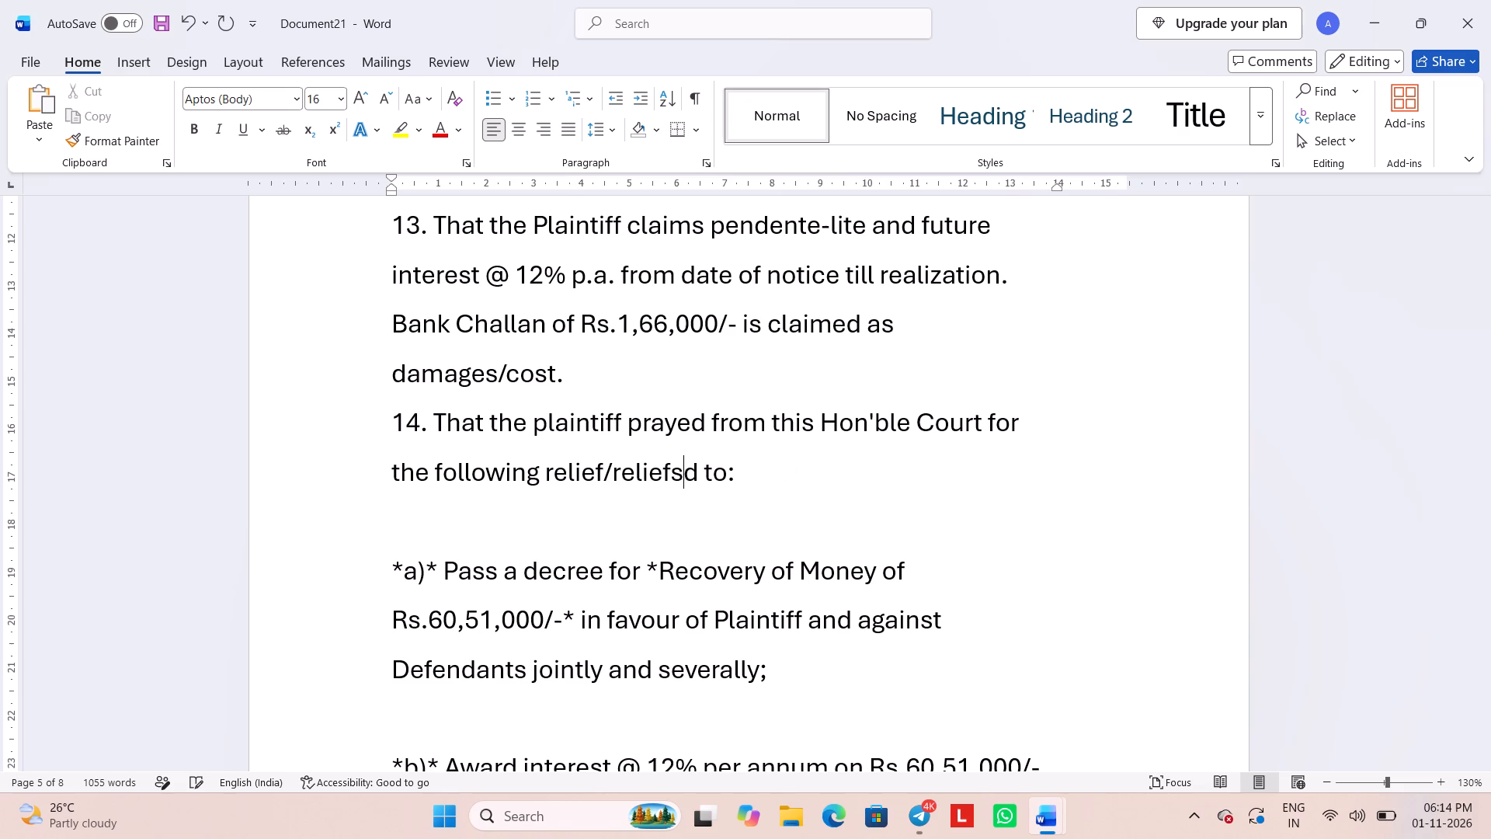
key("Delete")
key("Delete")
key("Delete")
key("Delete")
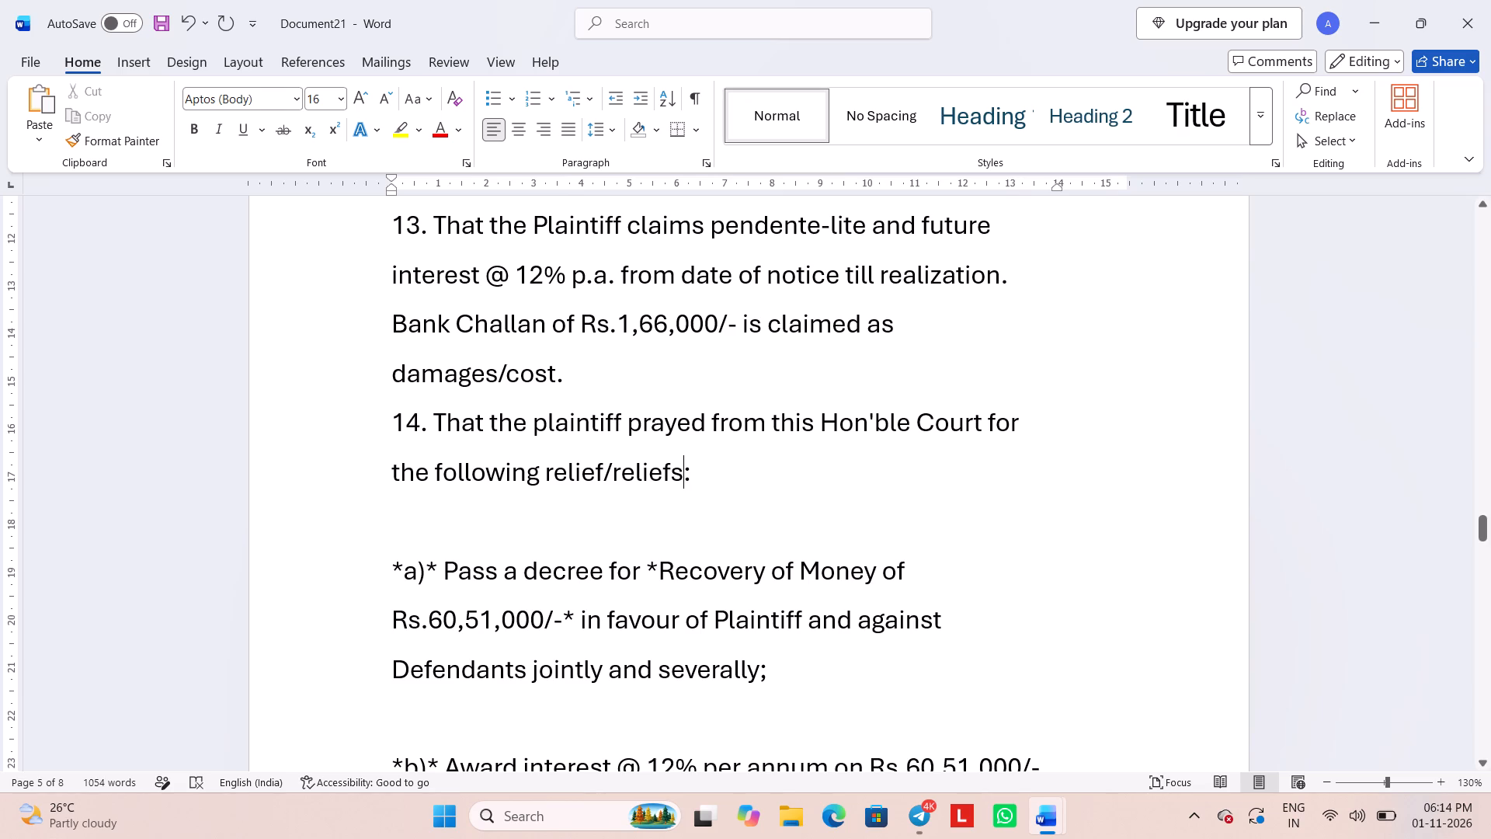
Remove the blank line between paragraph 14's opening sentence and prayer item a).
left_click(697, 478)
key("Delete")
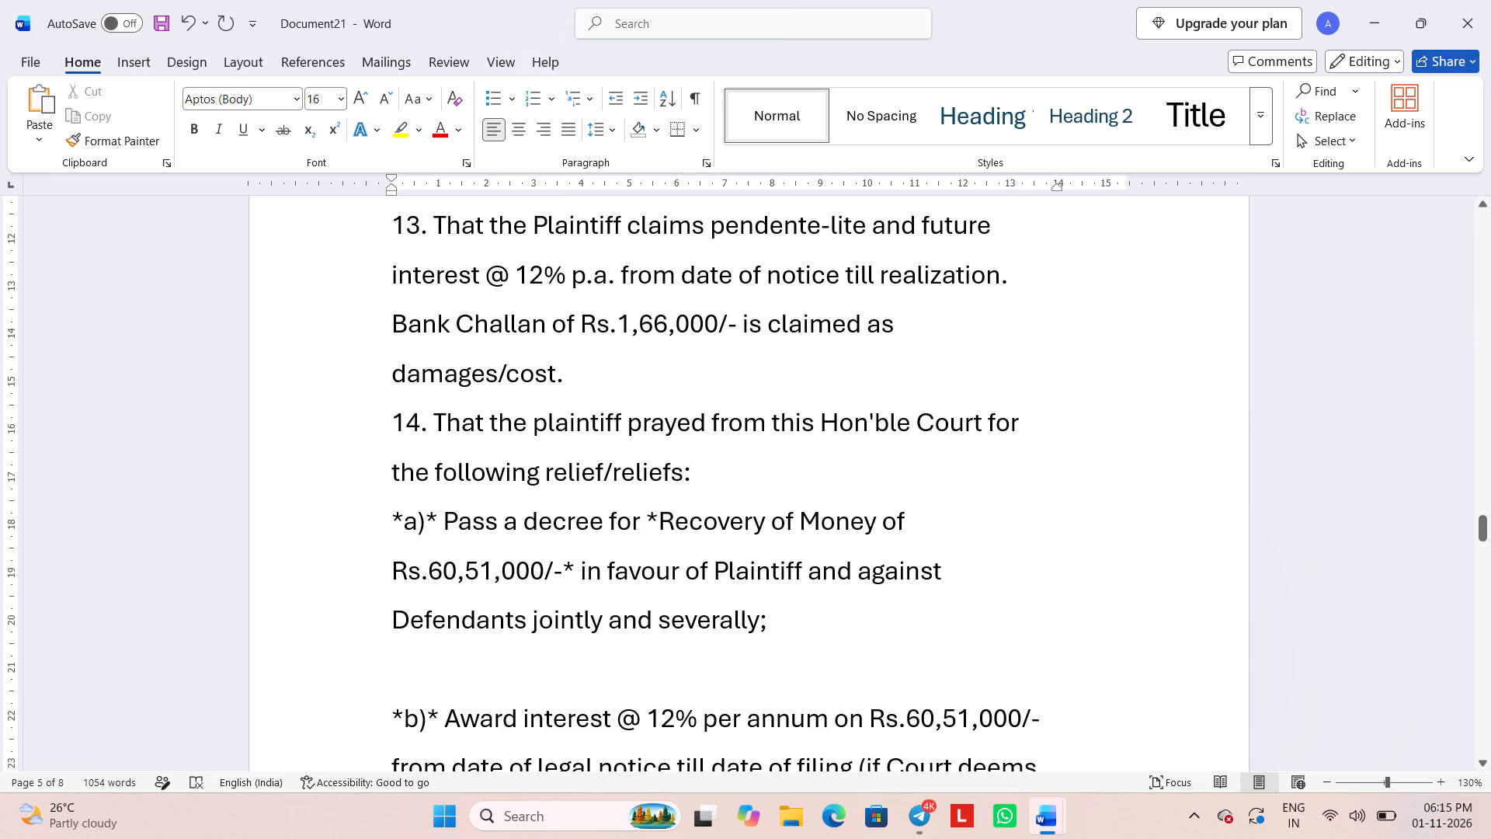
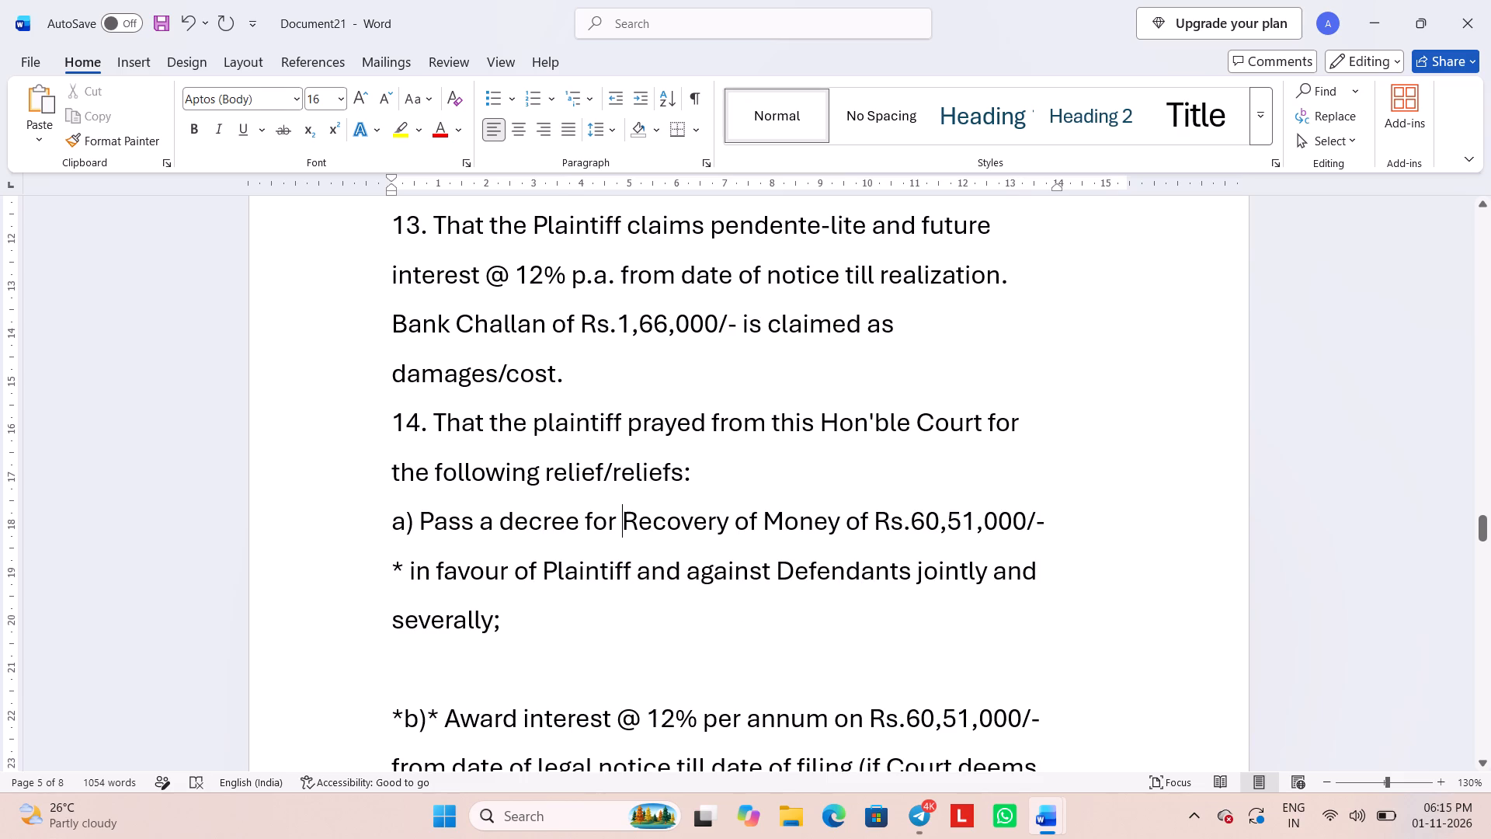
Delete the stray asterisk before "in favour of Plaintiff" in prayer item a).
left_click(393, 569)
key("Delete")
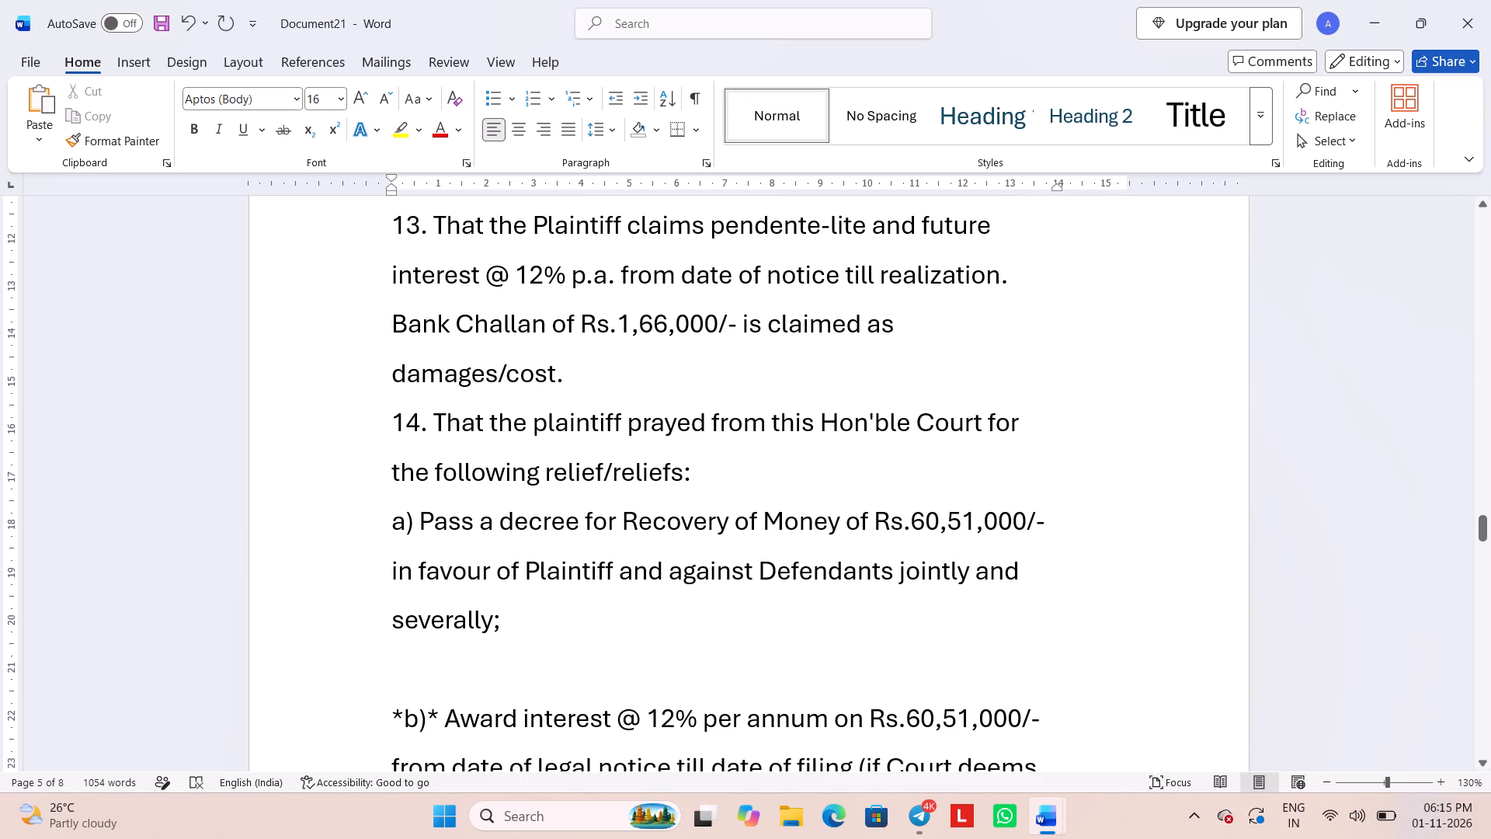
Remove the blank line between prayer items a) and b) and the stray asterisks around the label "b)".
left_click(502, 621)
key("Delete")
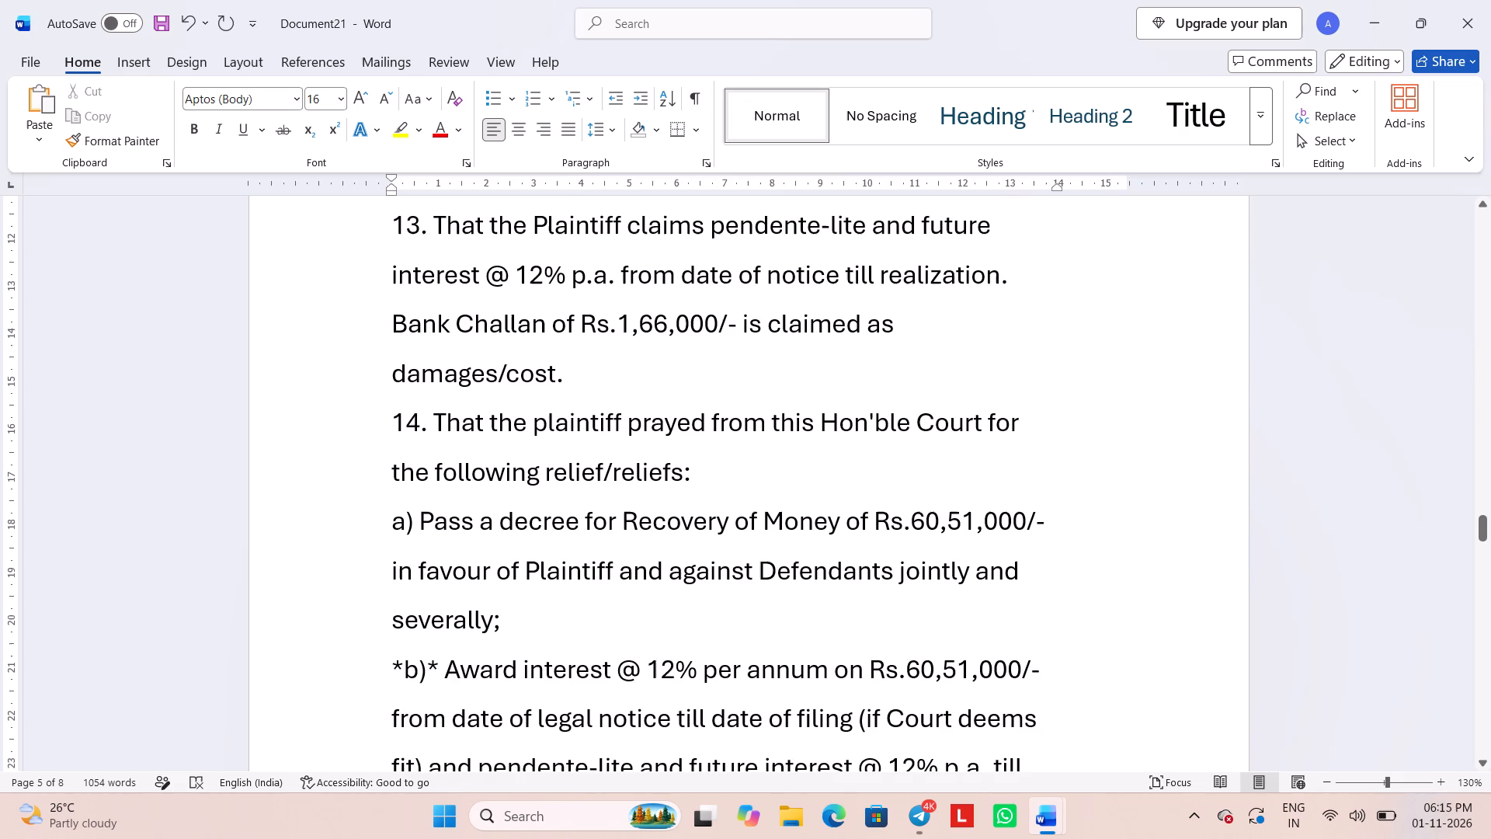
left_click(391, 666)
key("Delete")
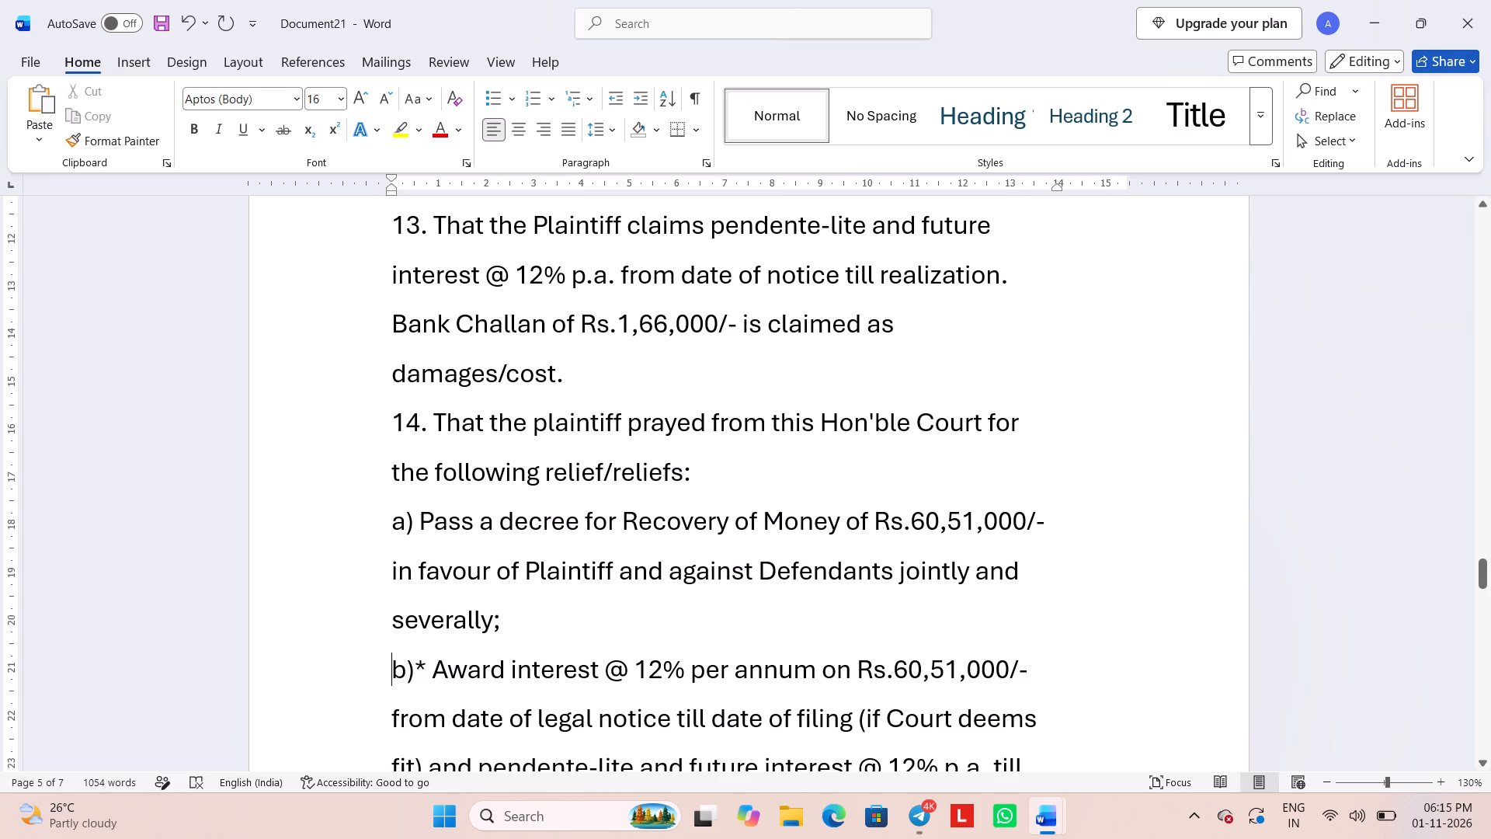
left_click(415, 671)
key("Delete")
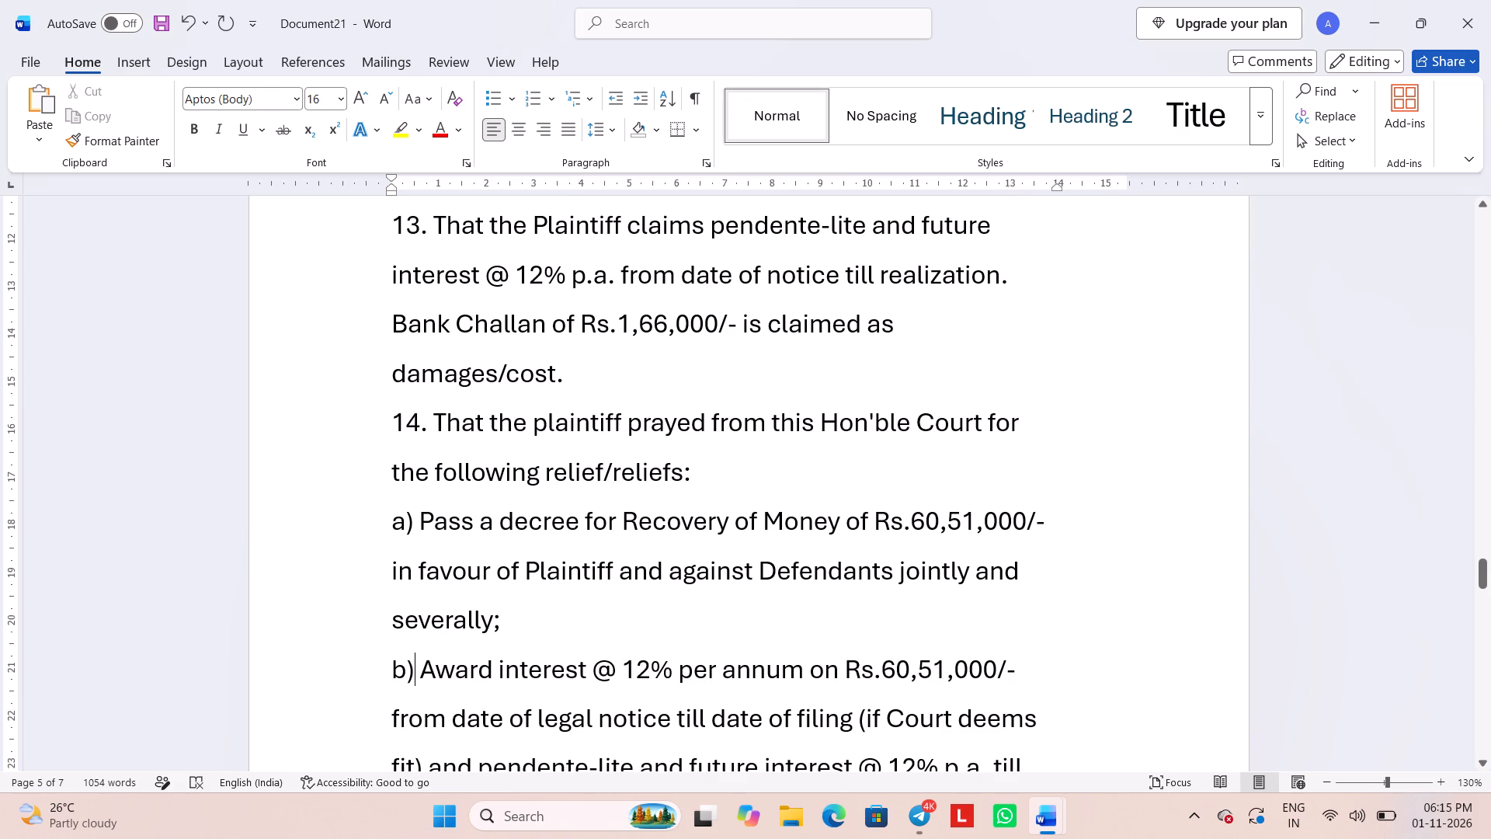
Remove the blank line between prayer items b) and c), keeping c) on its own line, and delete the asterisks around the label "c)".
scroll(415, 671, "down", 1)
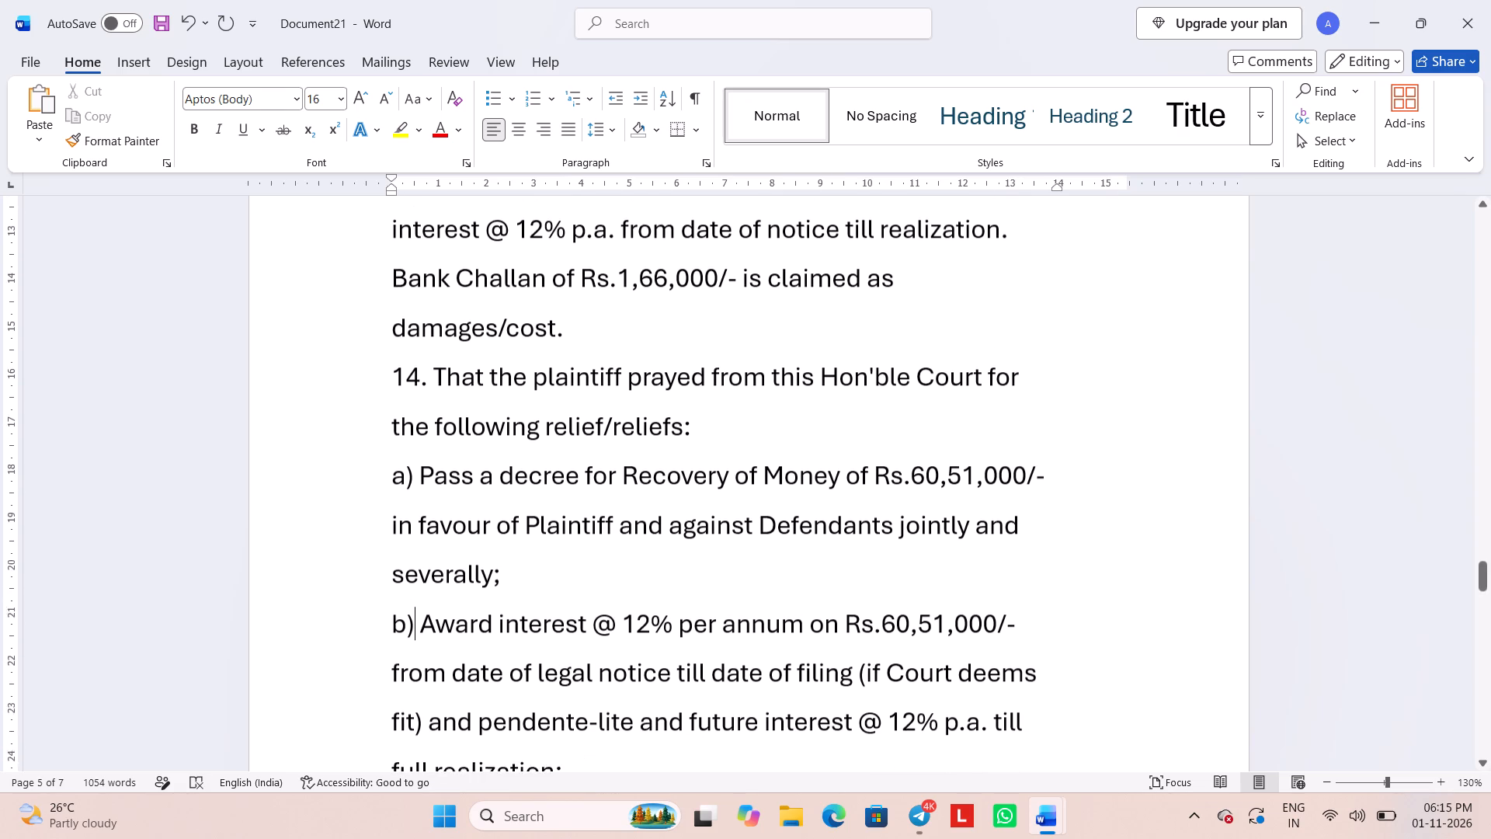
scroll(415, 671, "down", 1)
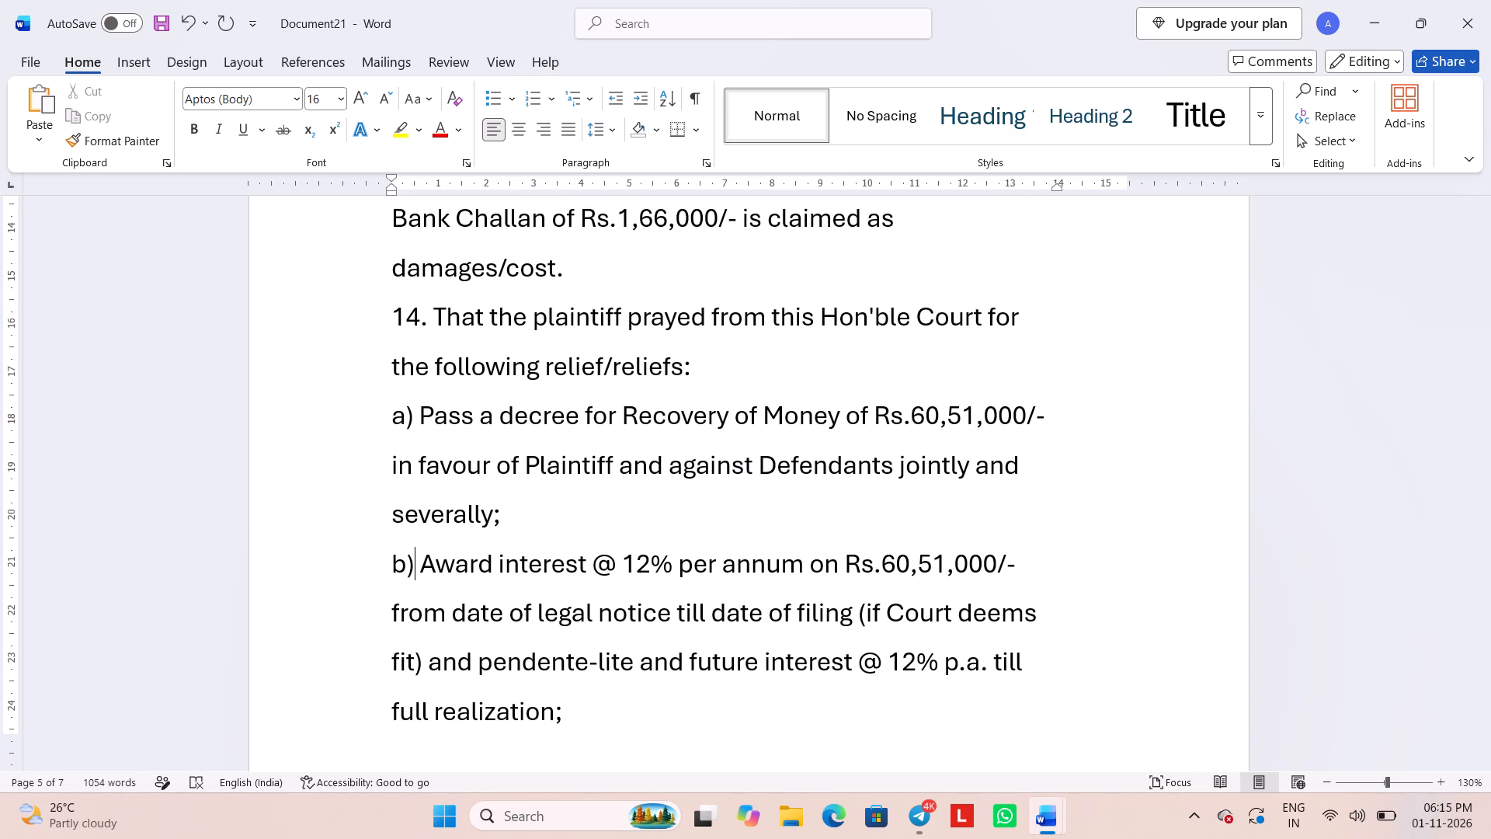
scroll(415, 671, "down", 1)
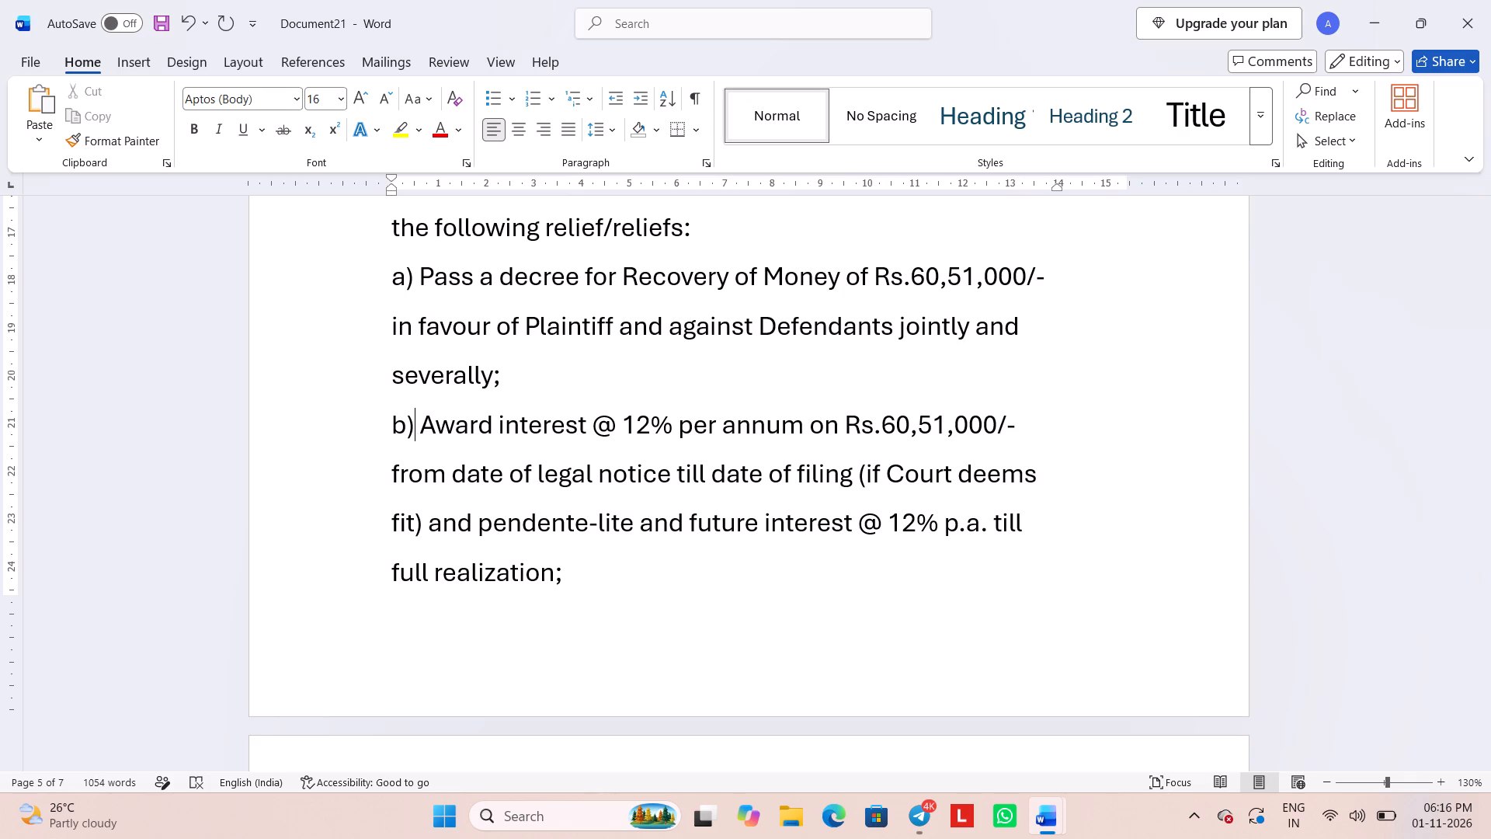
scroll(415, 671, "down", 1)
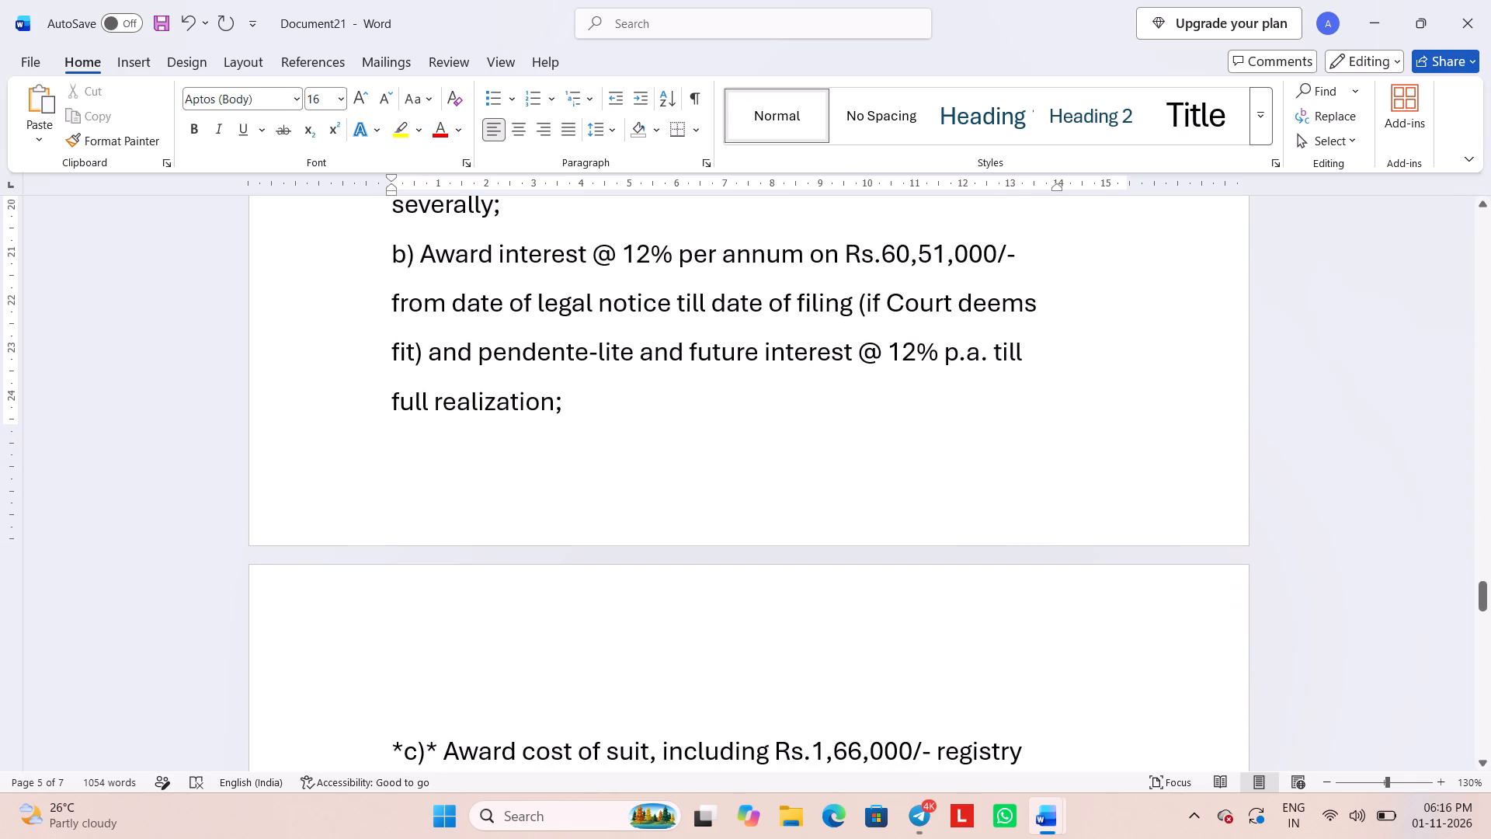
left_click(565, 406)
key("Delete")
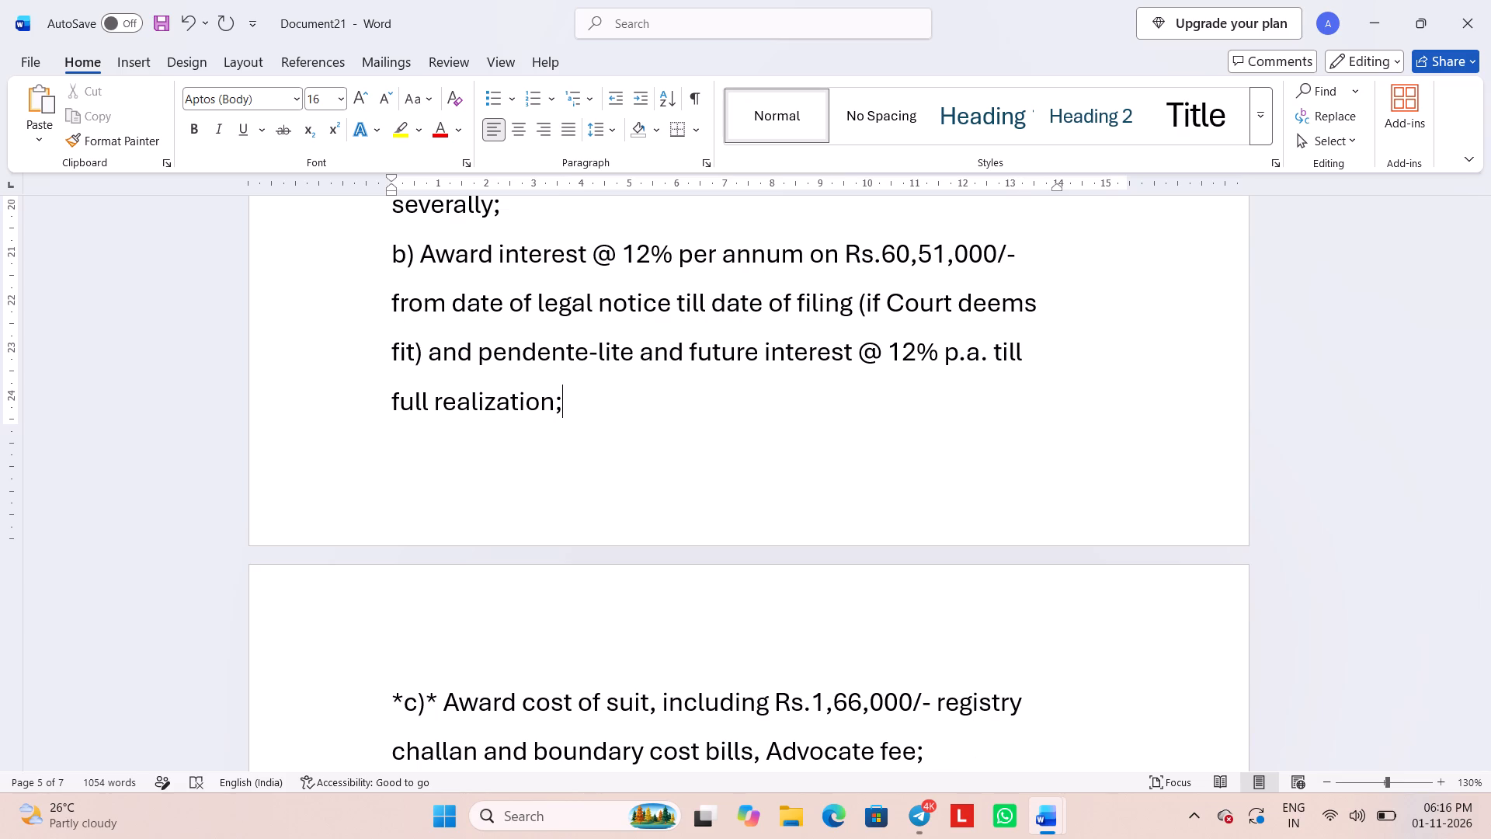
key("Delete")
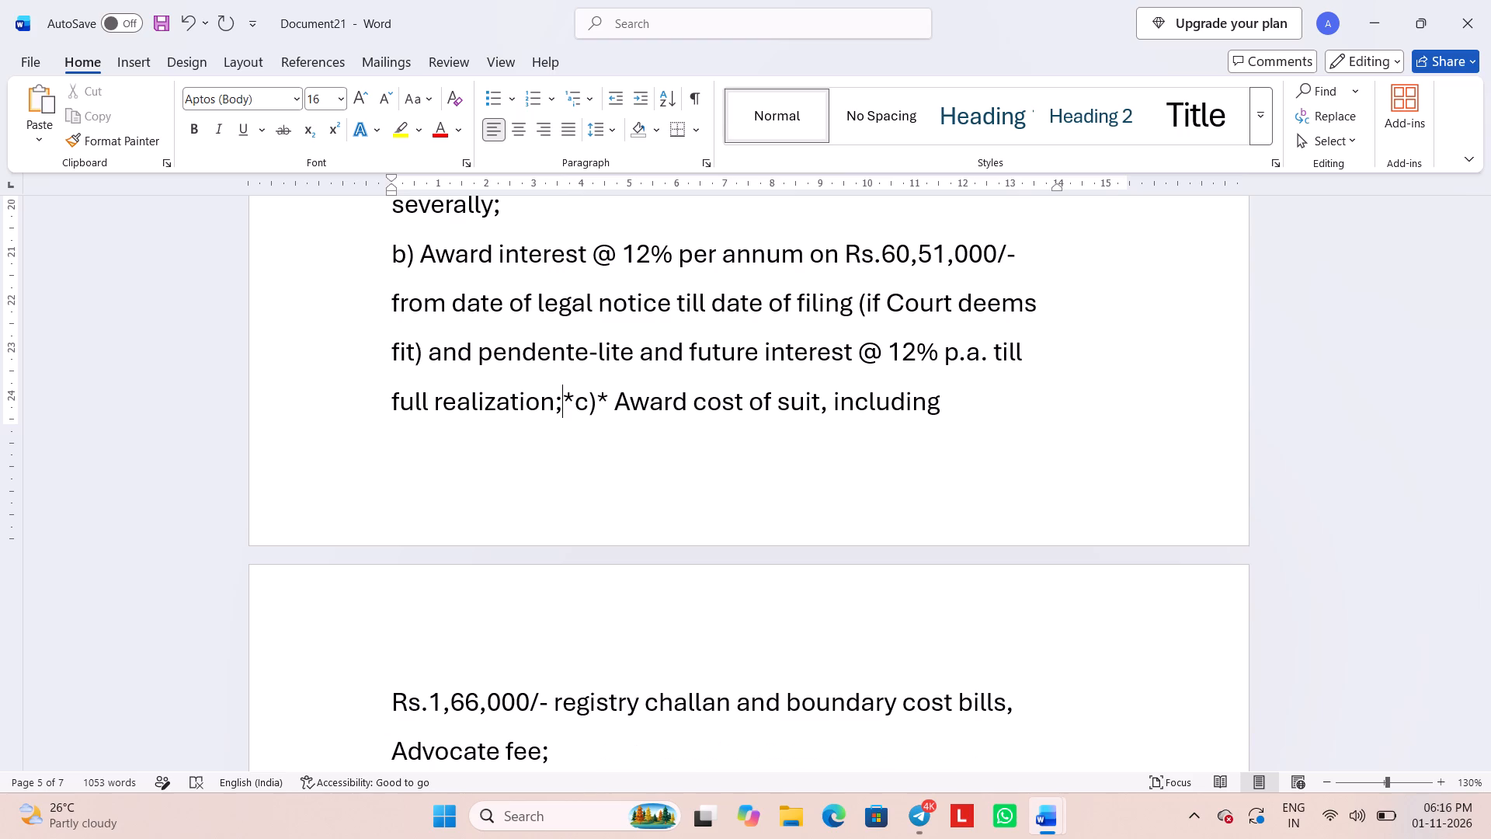
key("Return")
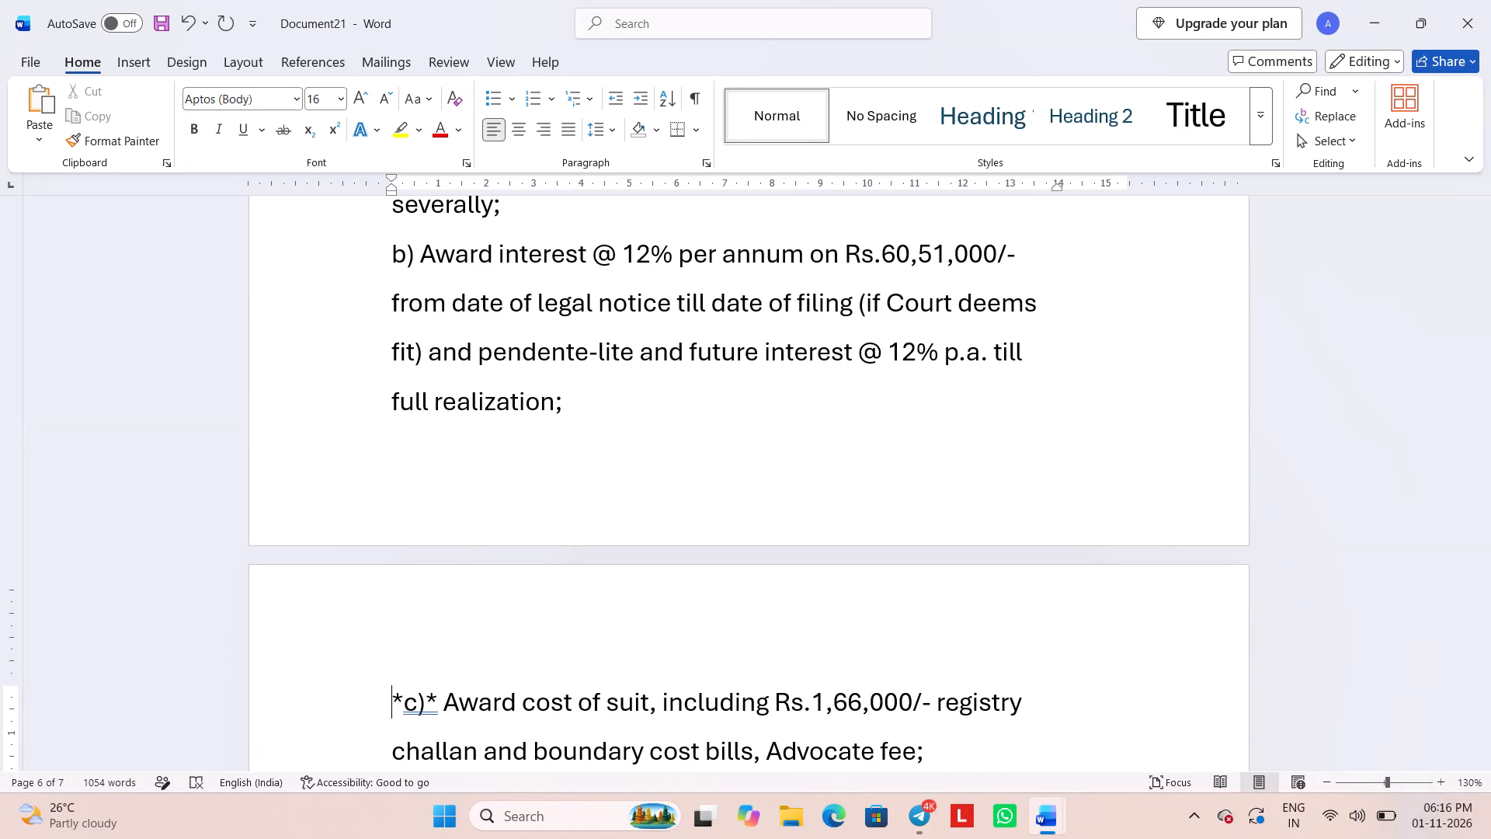
key("Delete")
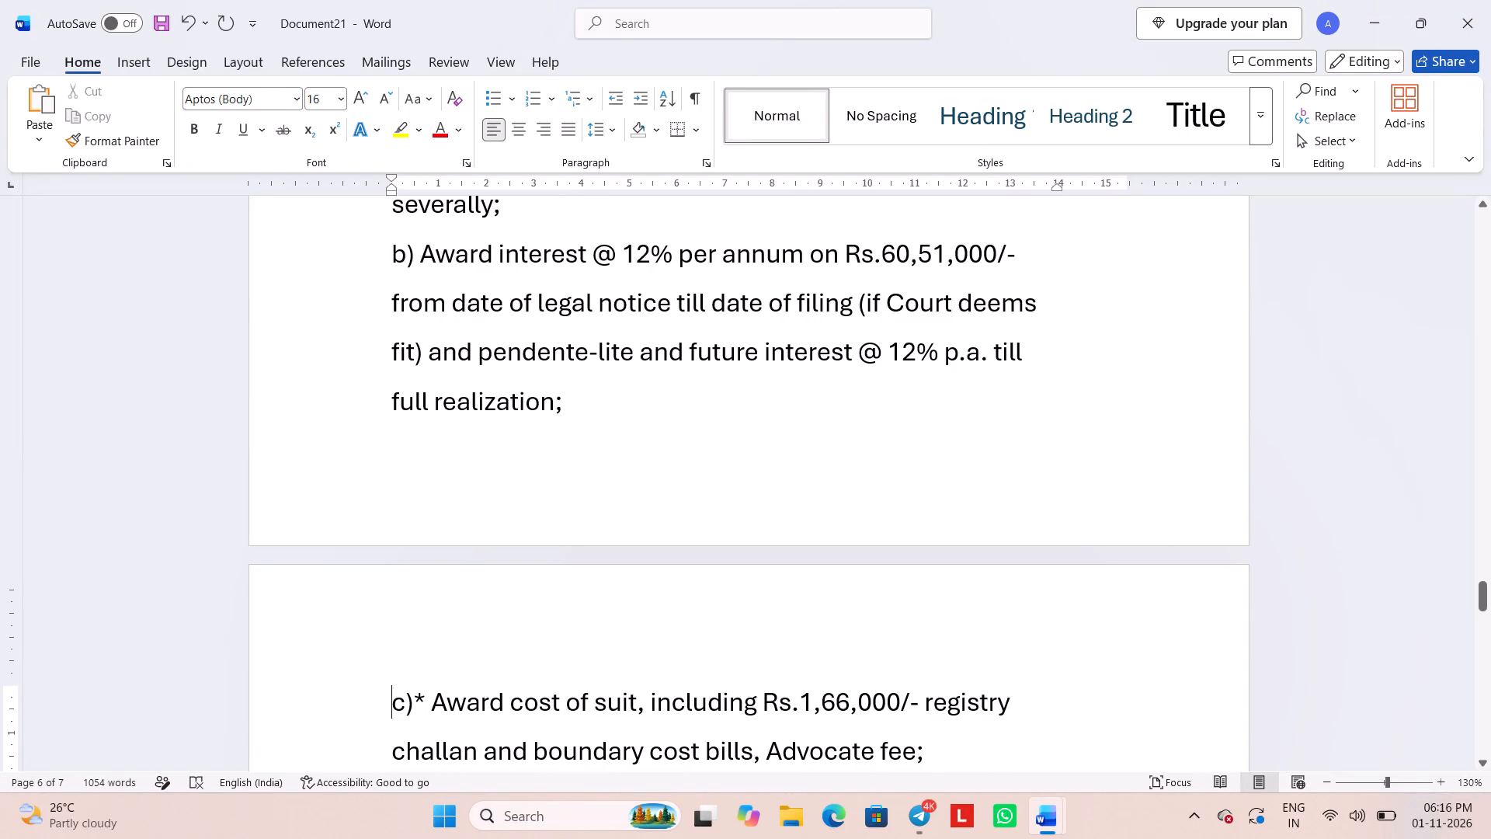
left_click(412, 694)
key("Delete")
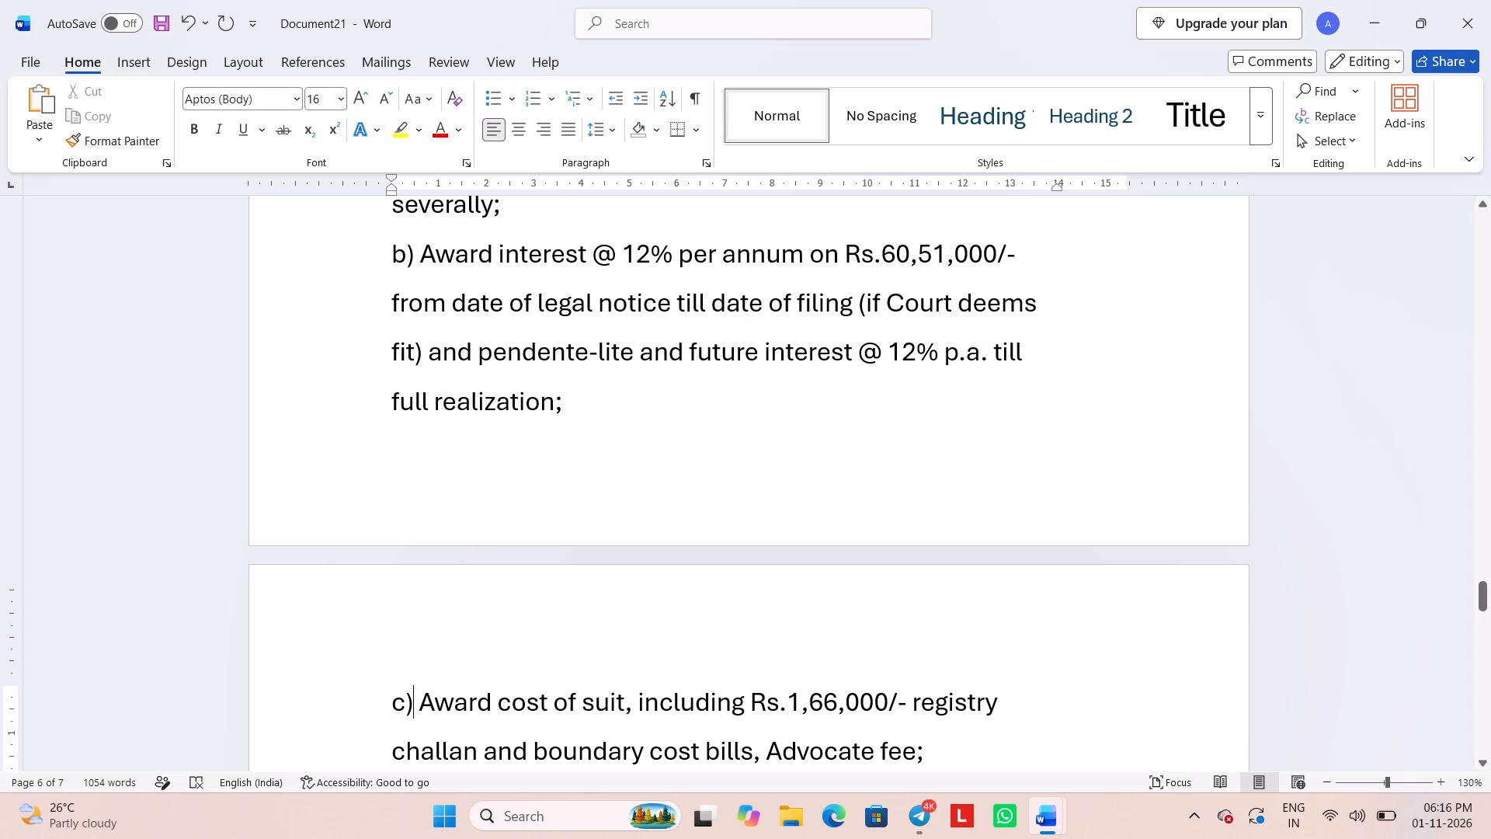
Remove the blank line between prayer items c) and d) and the stray asterisks around the label "d)".
scroll(886, 734, "down", 1)
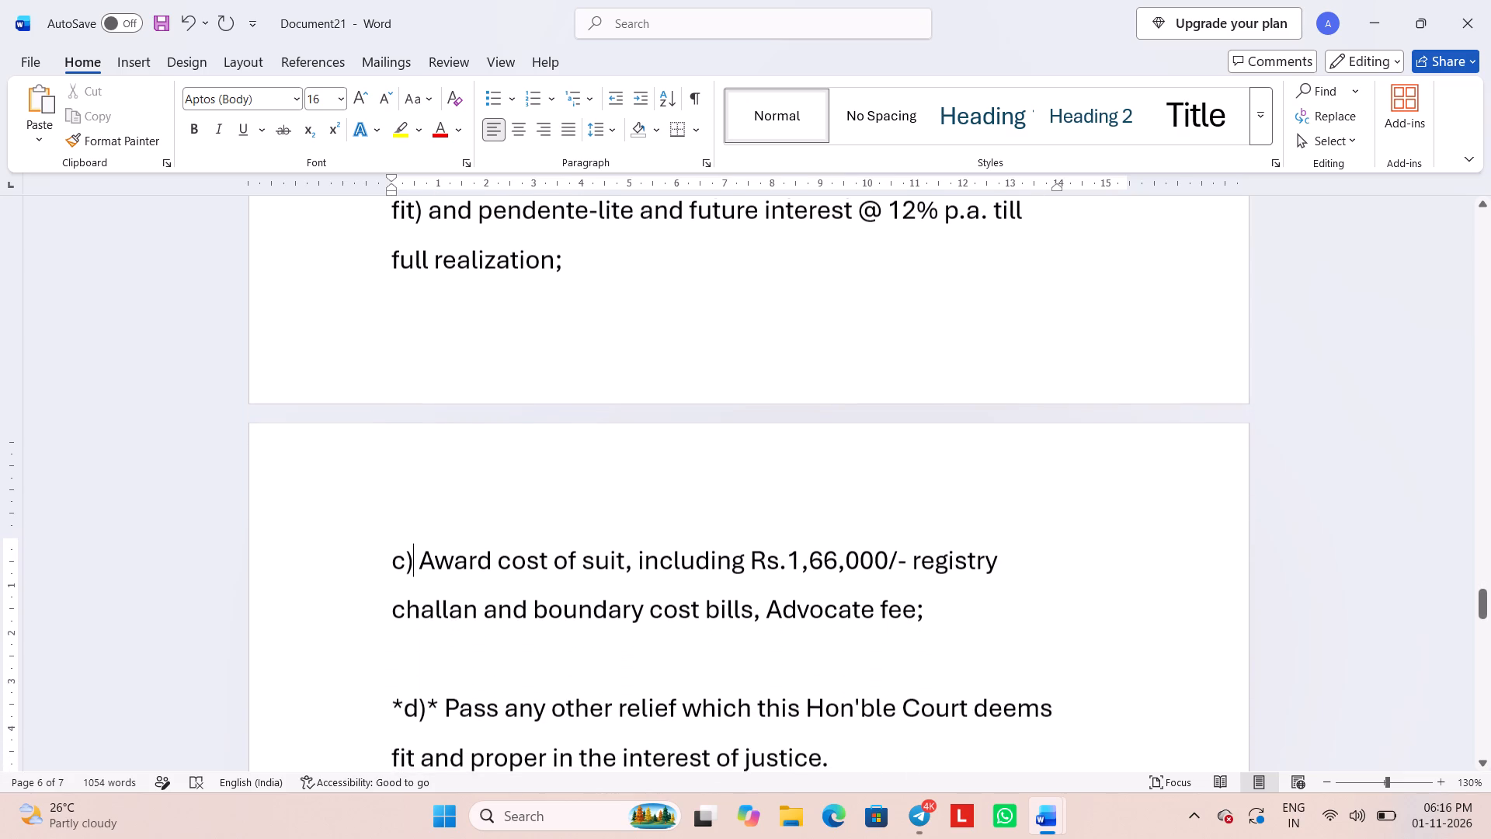
scroll(886, 734, "down", 1)
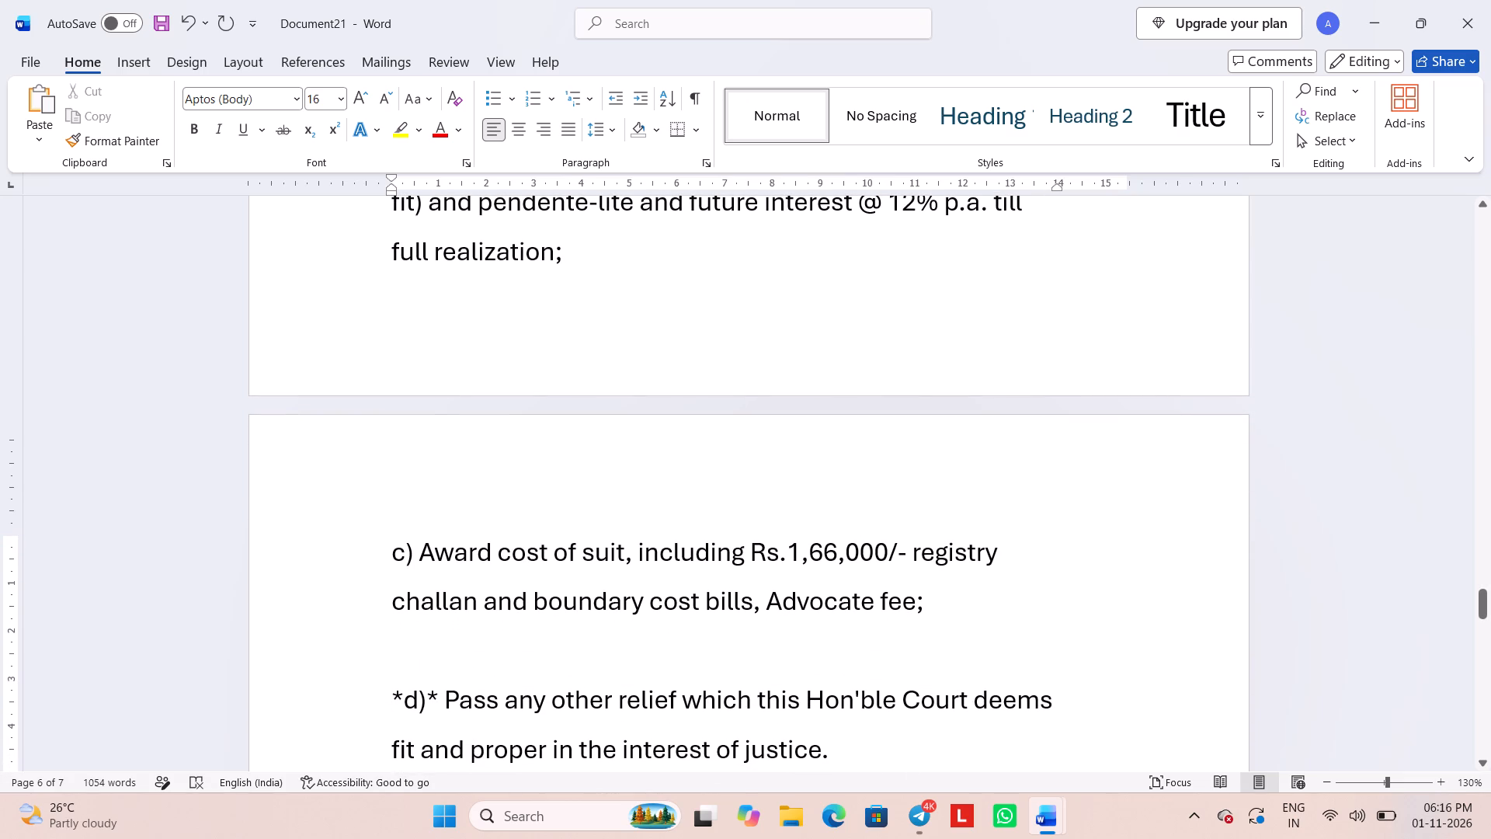
left_click(928, 603)
key("Delete")
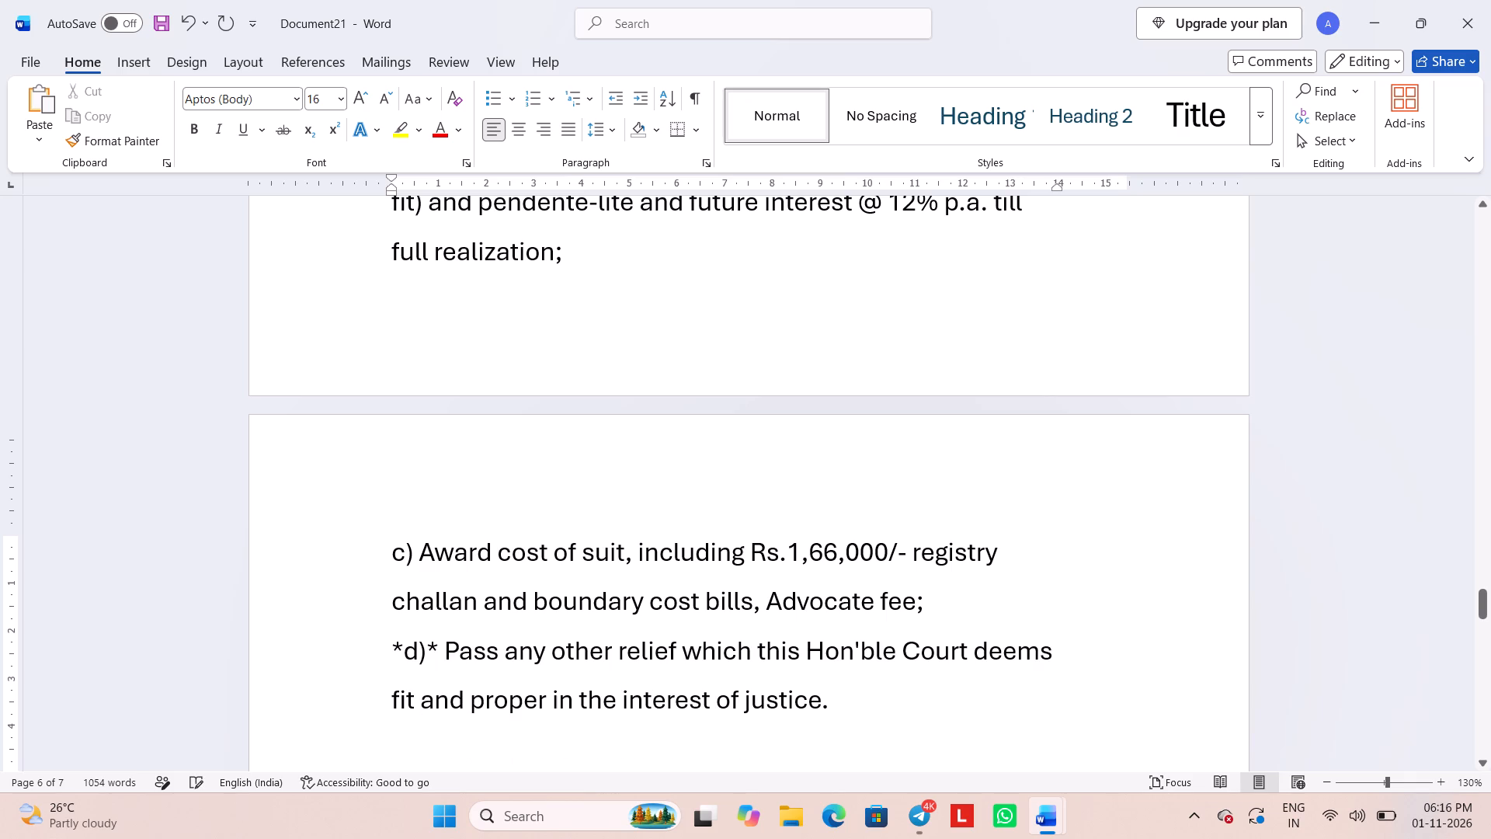
left_click(391, 646)
key("Delete")
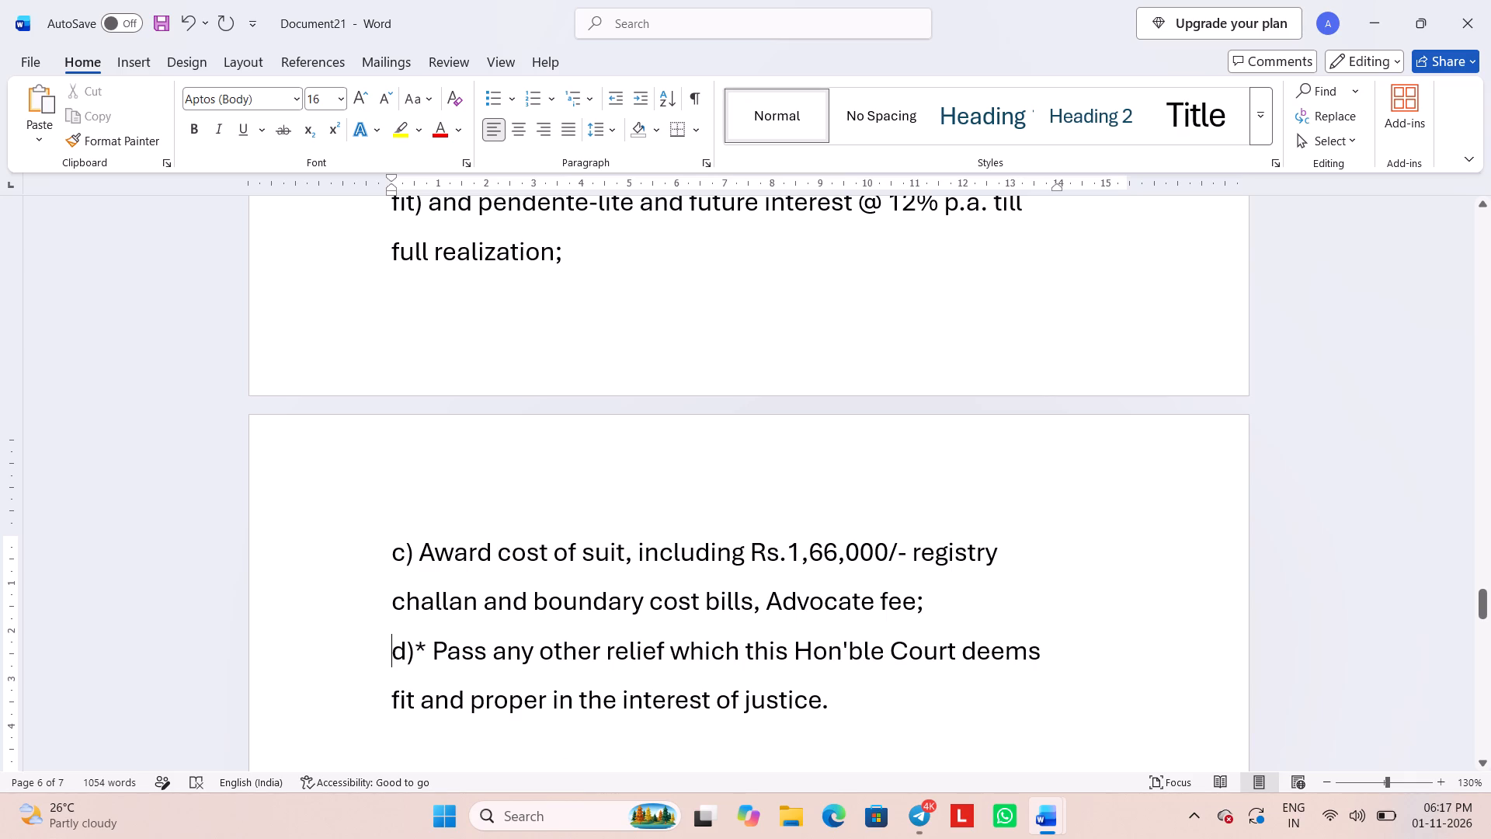
left_click(412, 649)
key("Delete")
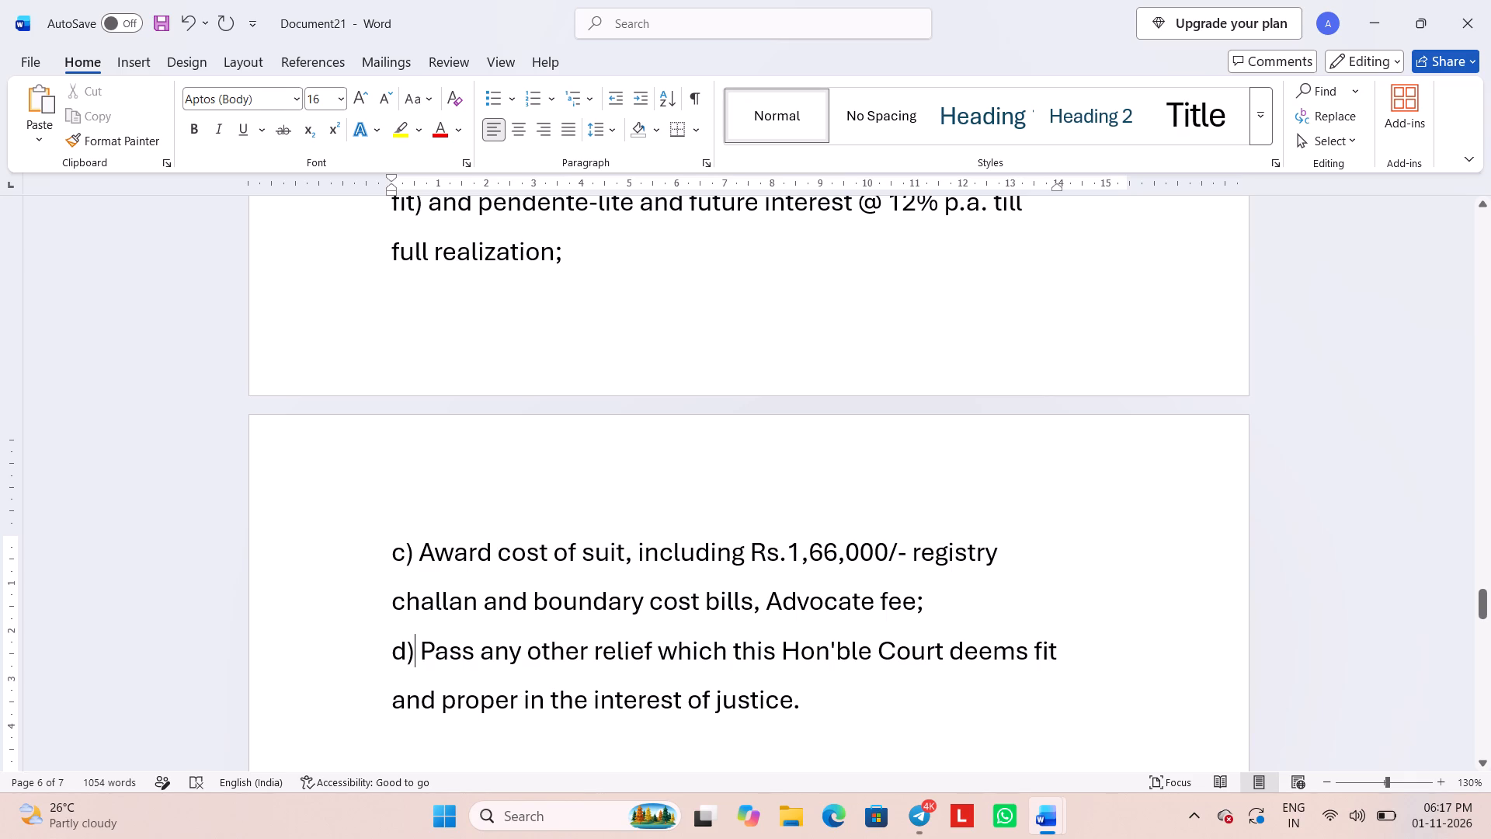
Add two extra blank lines between the end of prayer item d) and the VERIFICATION heading.
scroll(808, 699, "down", 1)
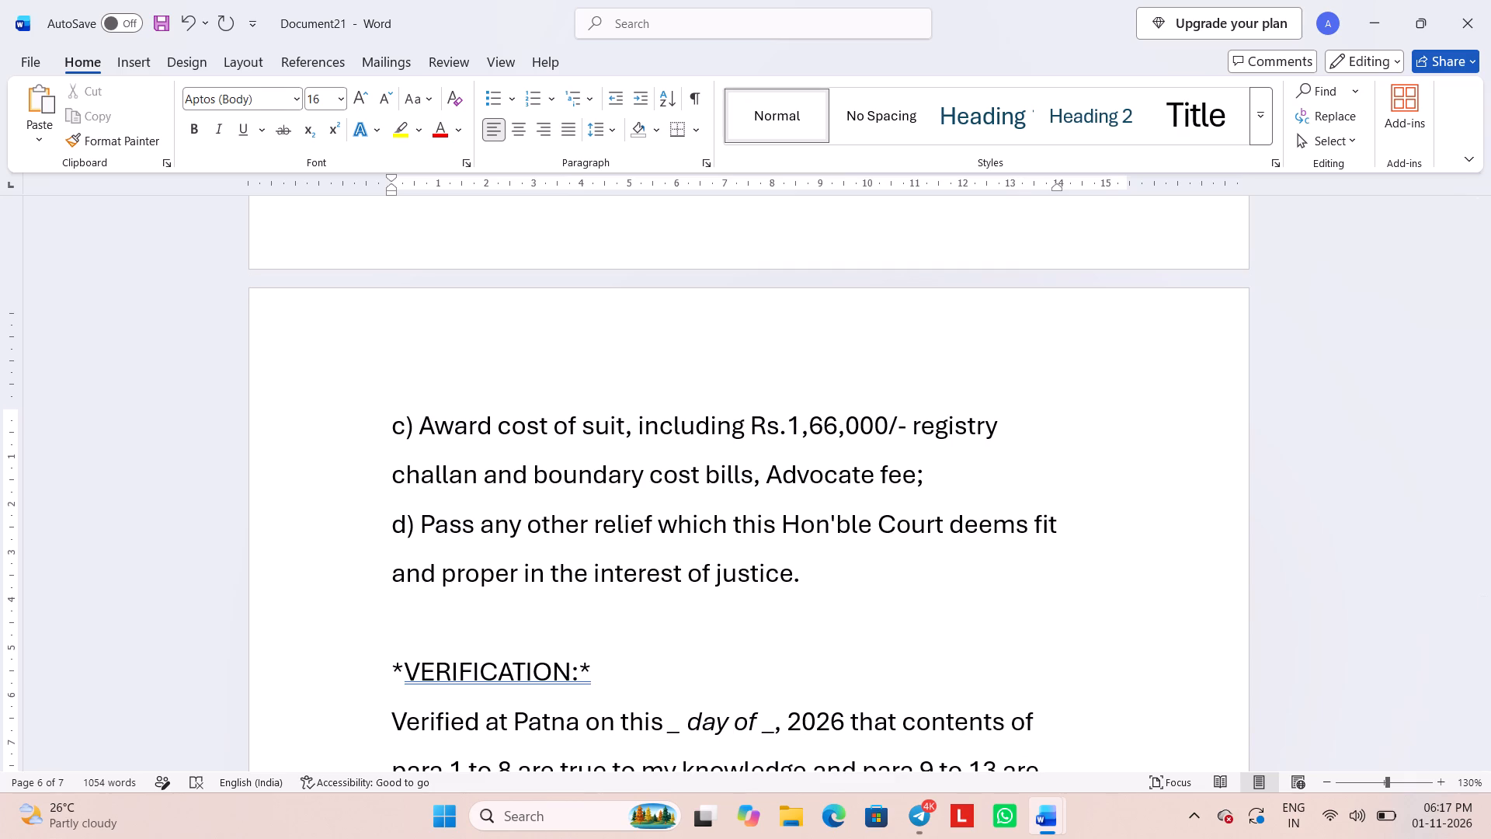
left_click(802, 575)
key("Return")
key("Return")
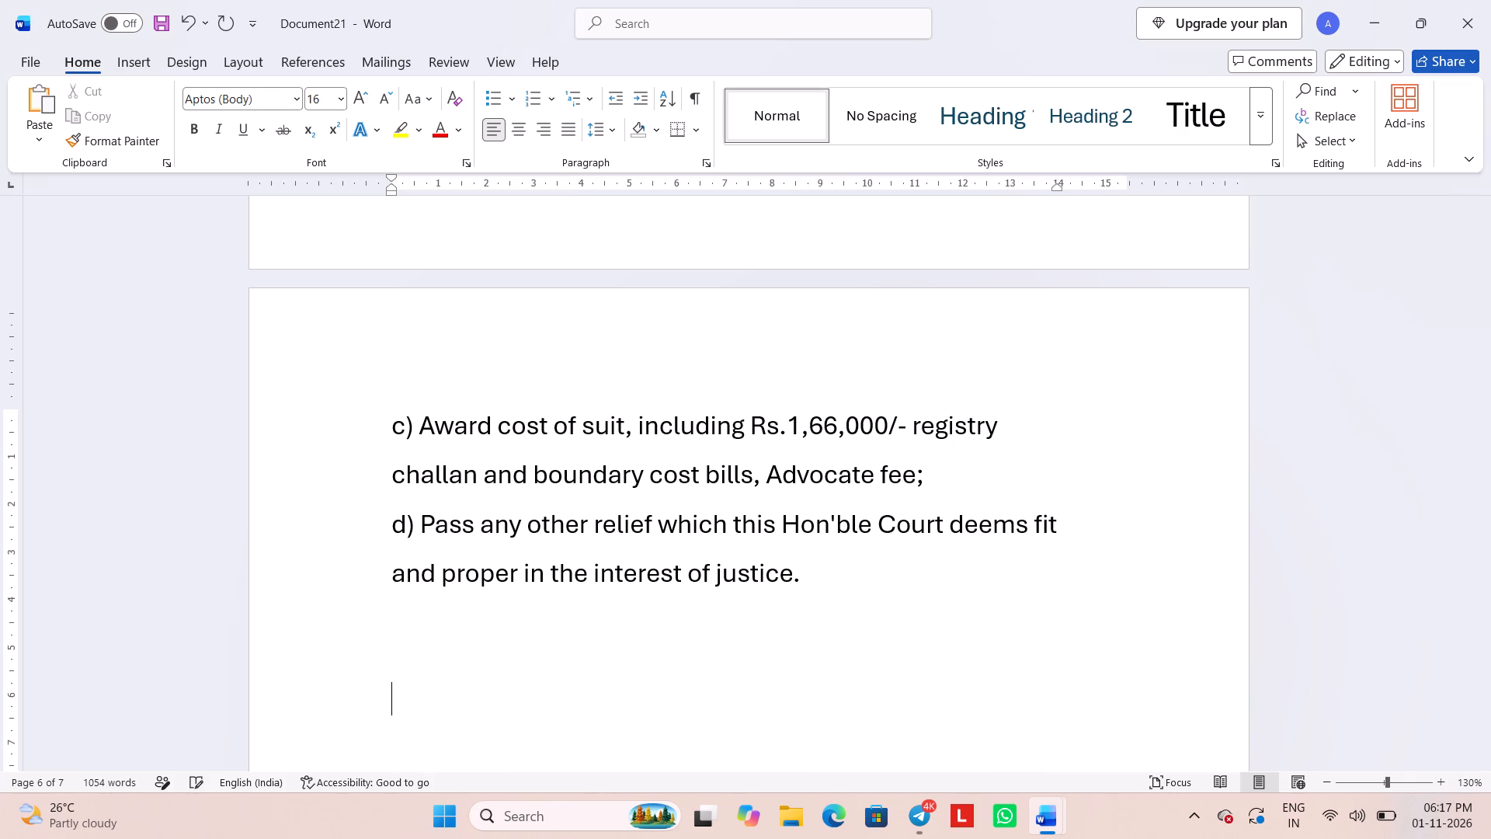
key("Return")
scroll(833, 578, "down", 2)
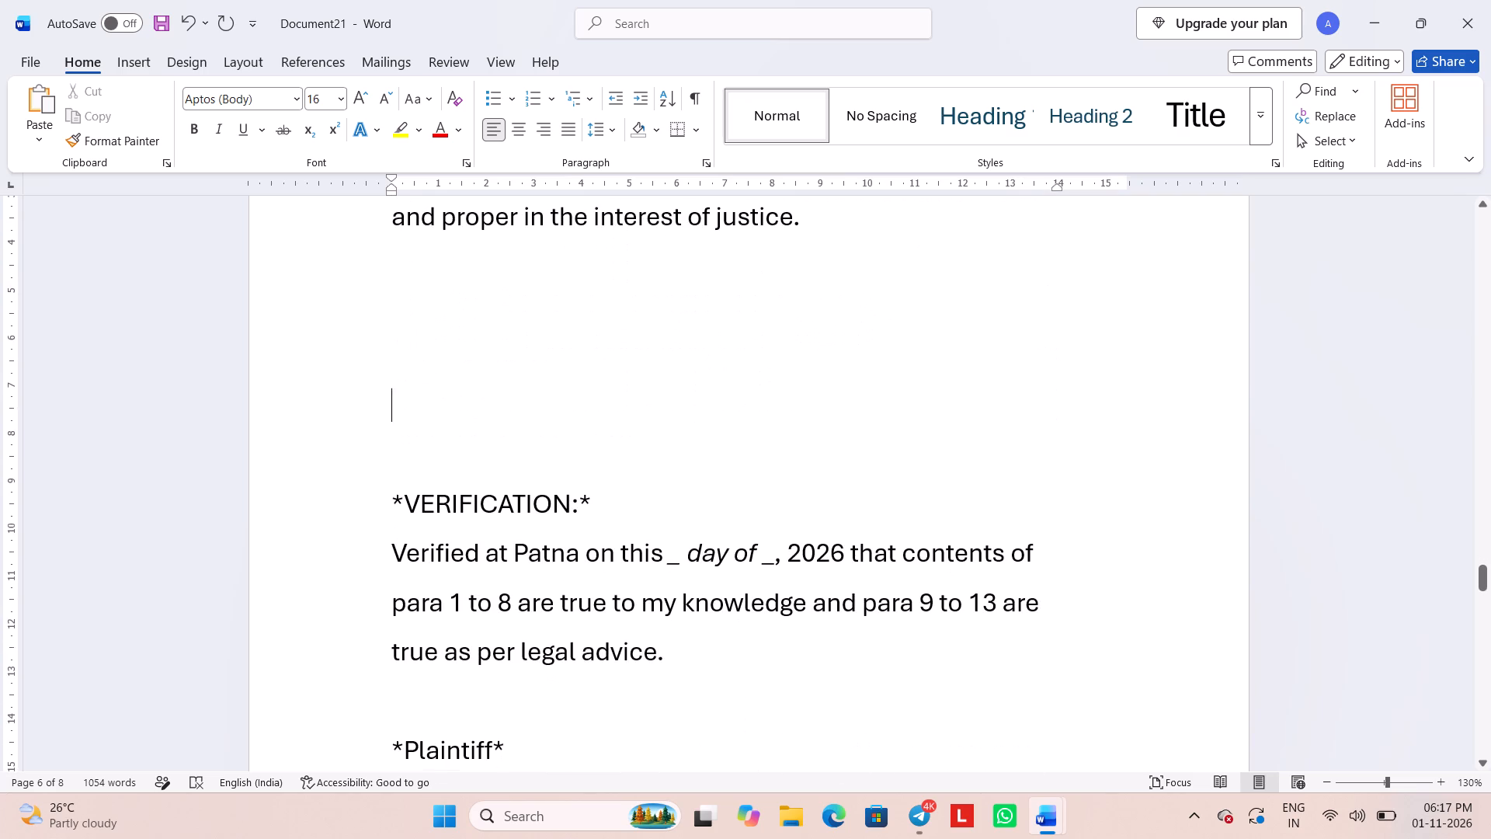
scroll(833, 578, "down", 1)
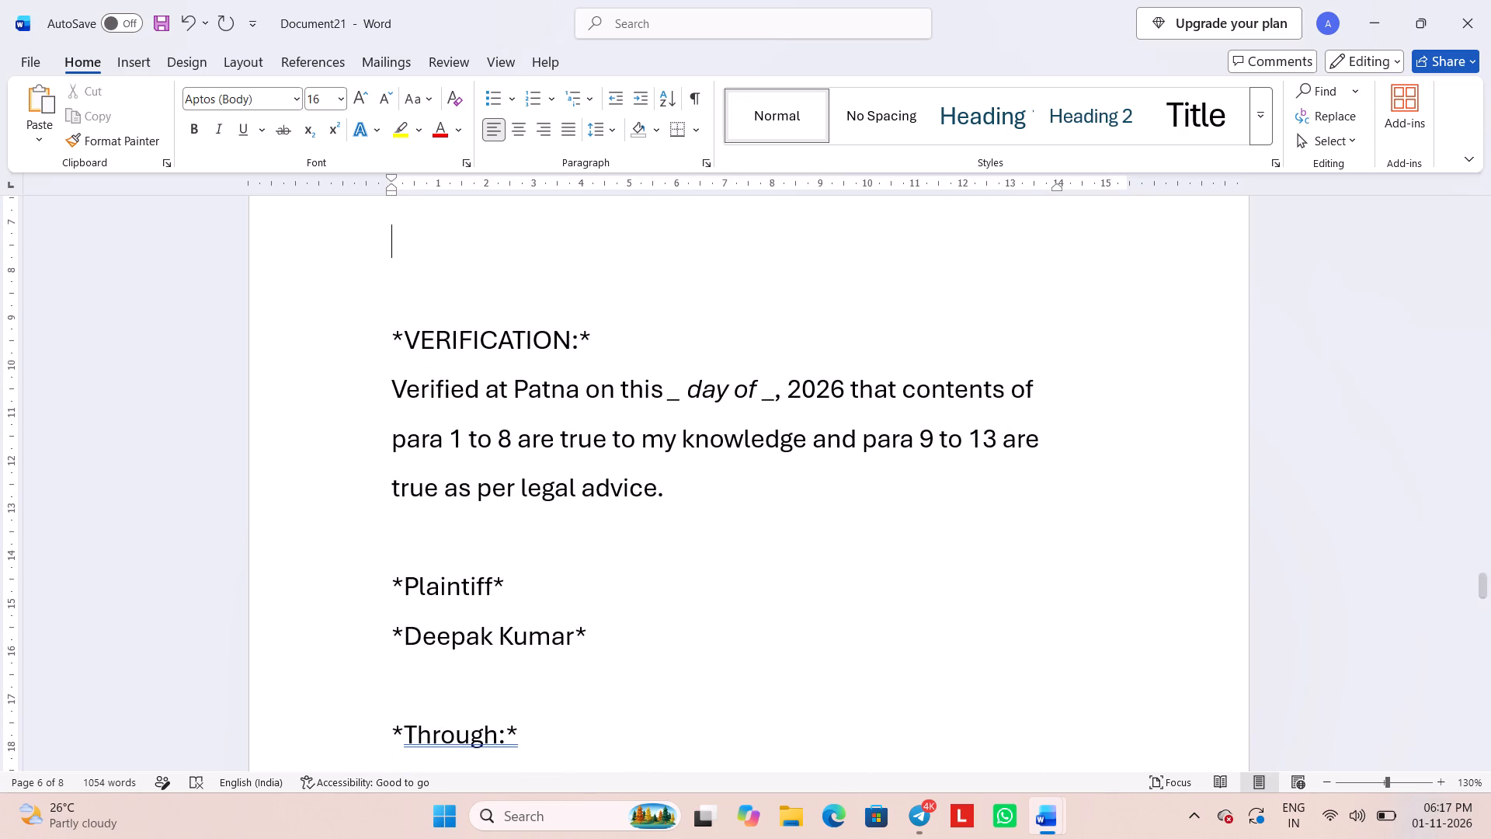
key("BackSpace")
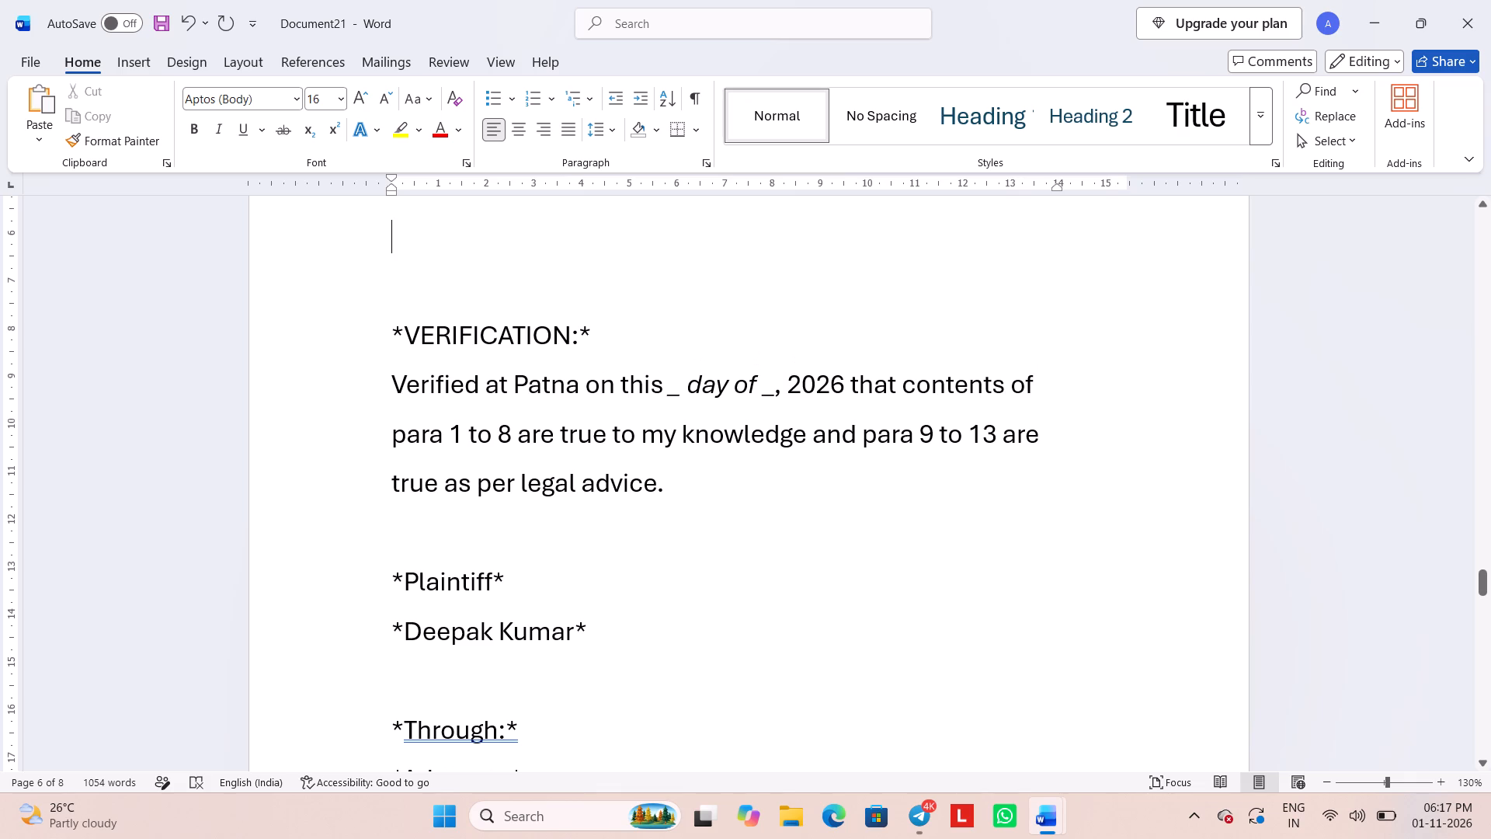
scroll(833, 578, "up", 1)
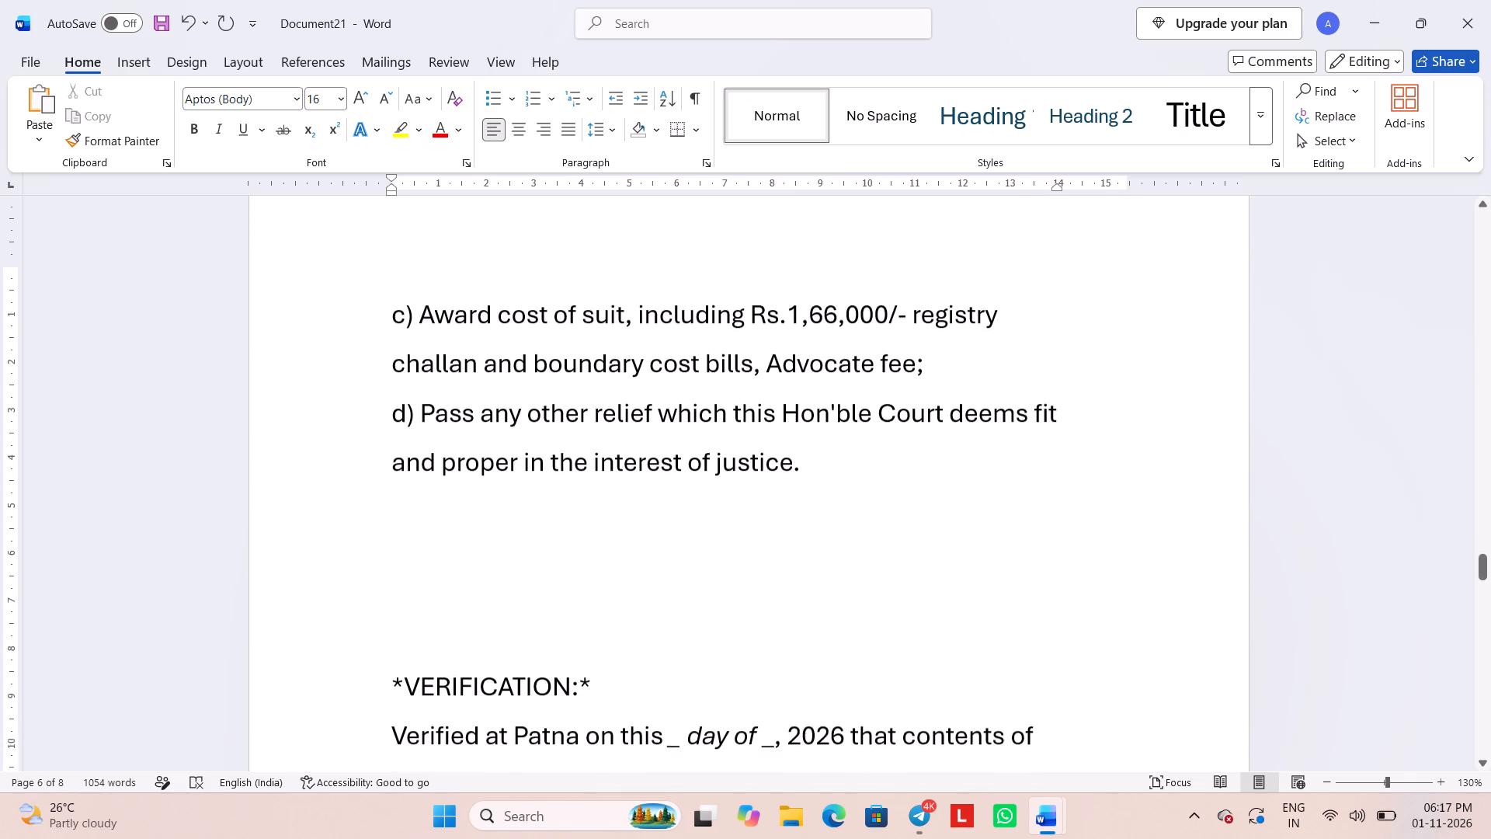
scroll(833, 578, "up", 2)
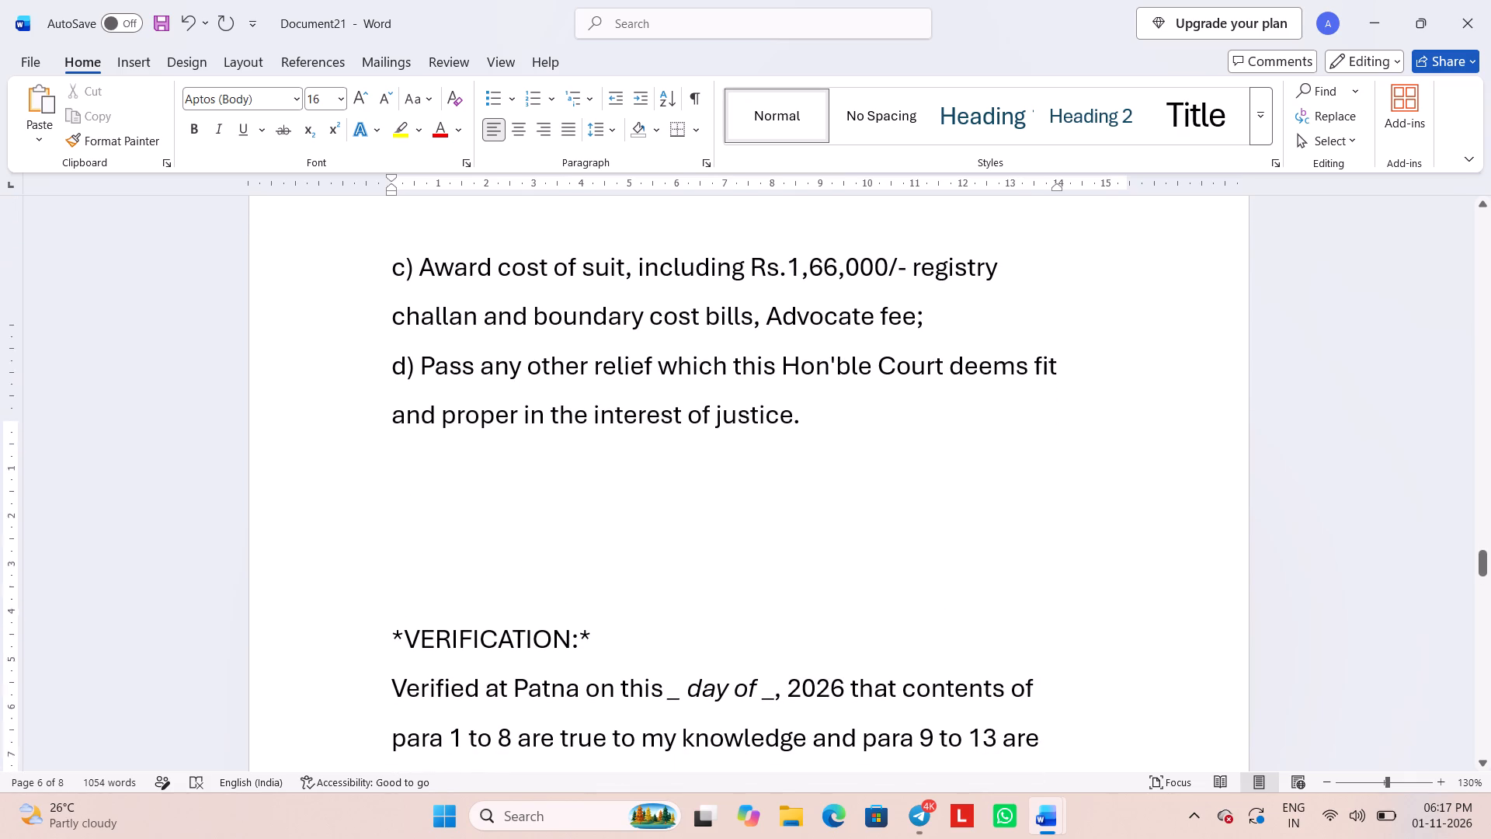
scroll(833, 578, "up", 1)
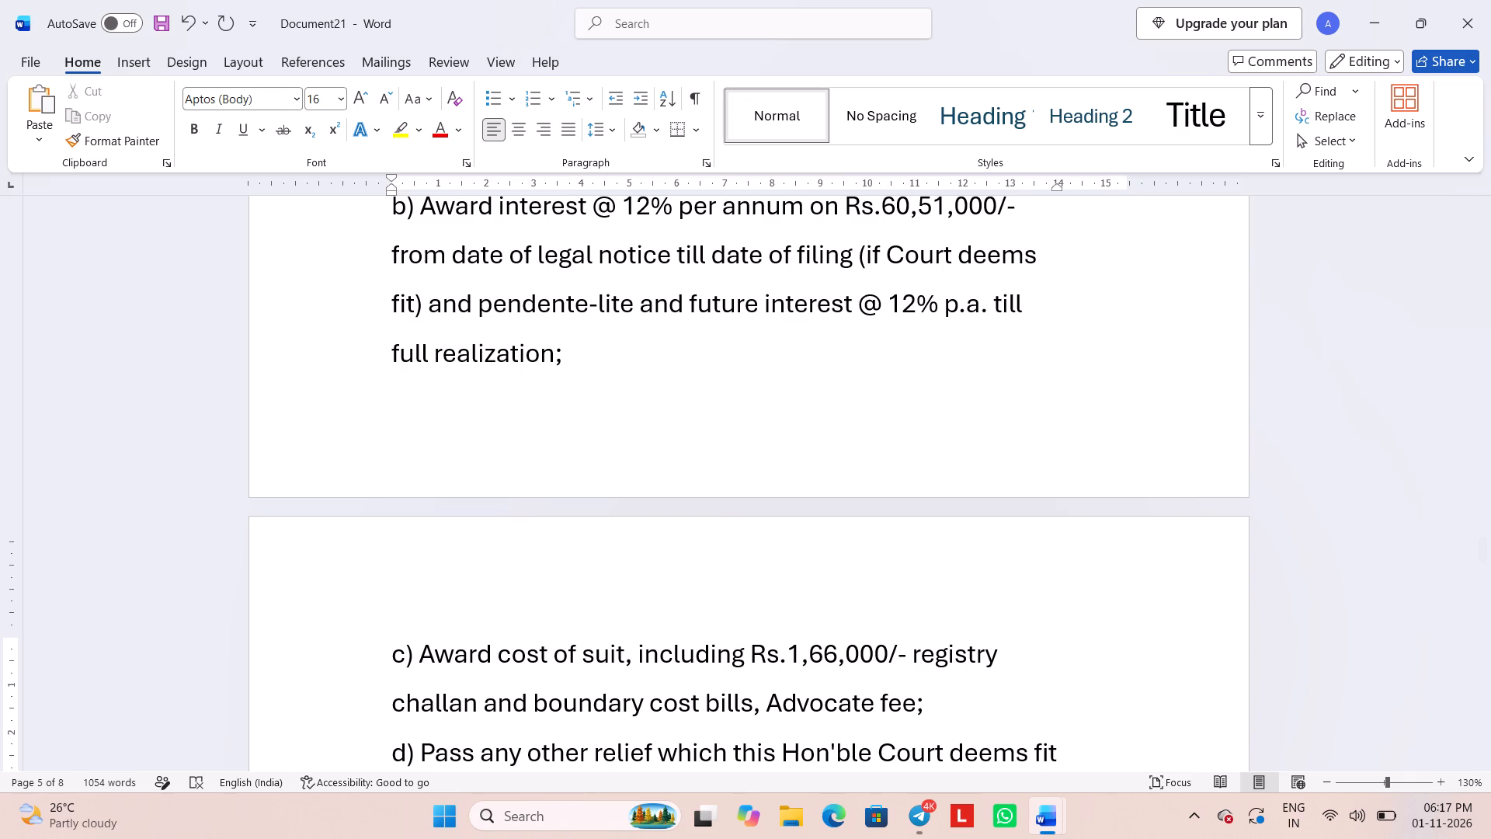
Insert blank lines after prayer item d) until the VERIFICATION section starts on a new page.
key("Return")
key("Return")
key("Return")
key("Return")
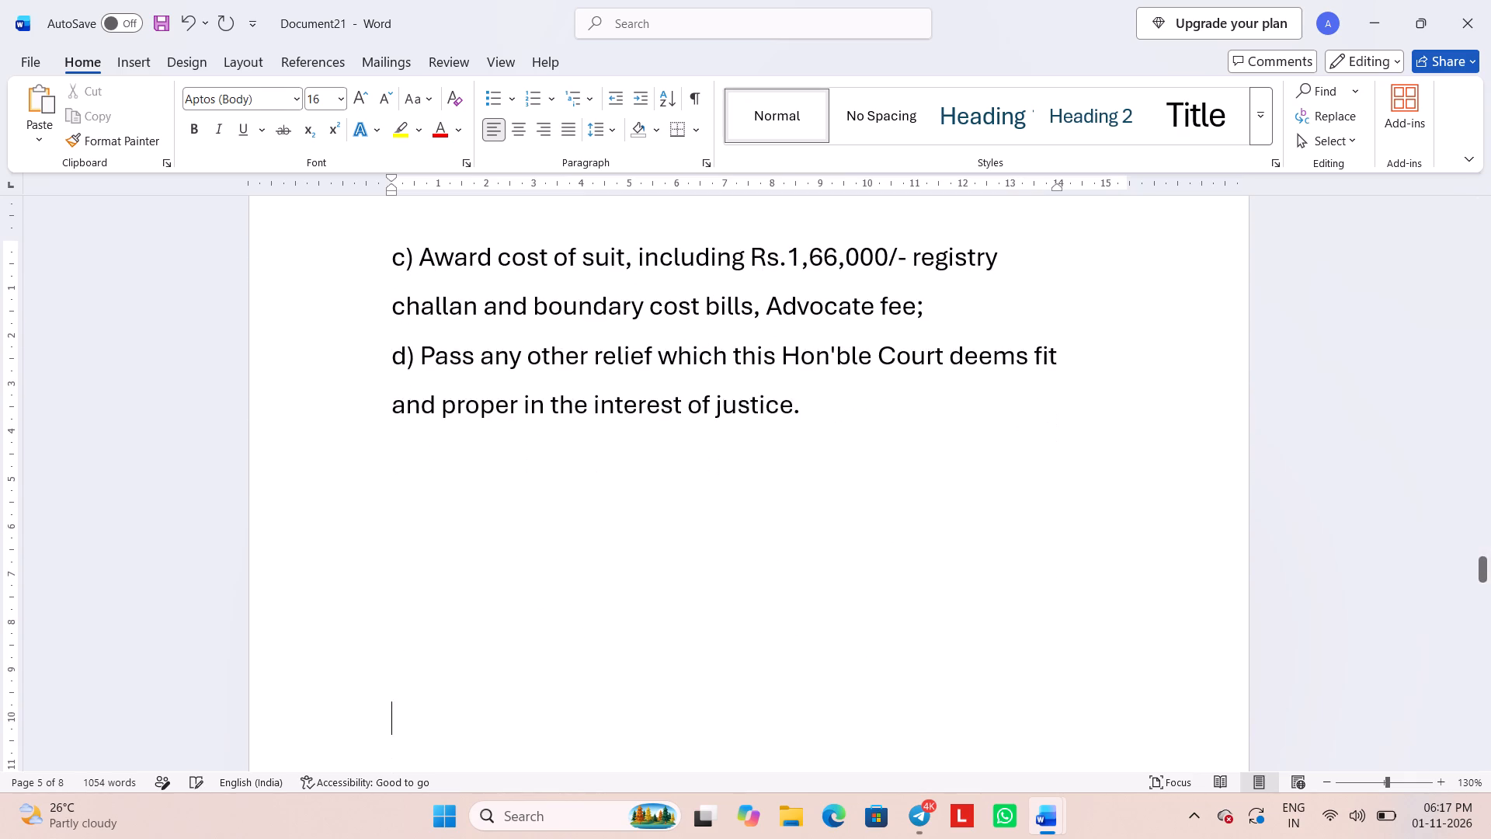
key("Return")
key("Return")
key("Return")
key("Return")
key("Return")
key("Return")
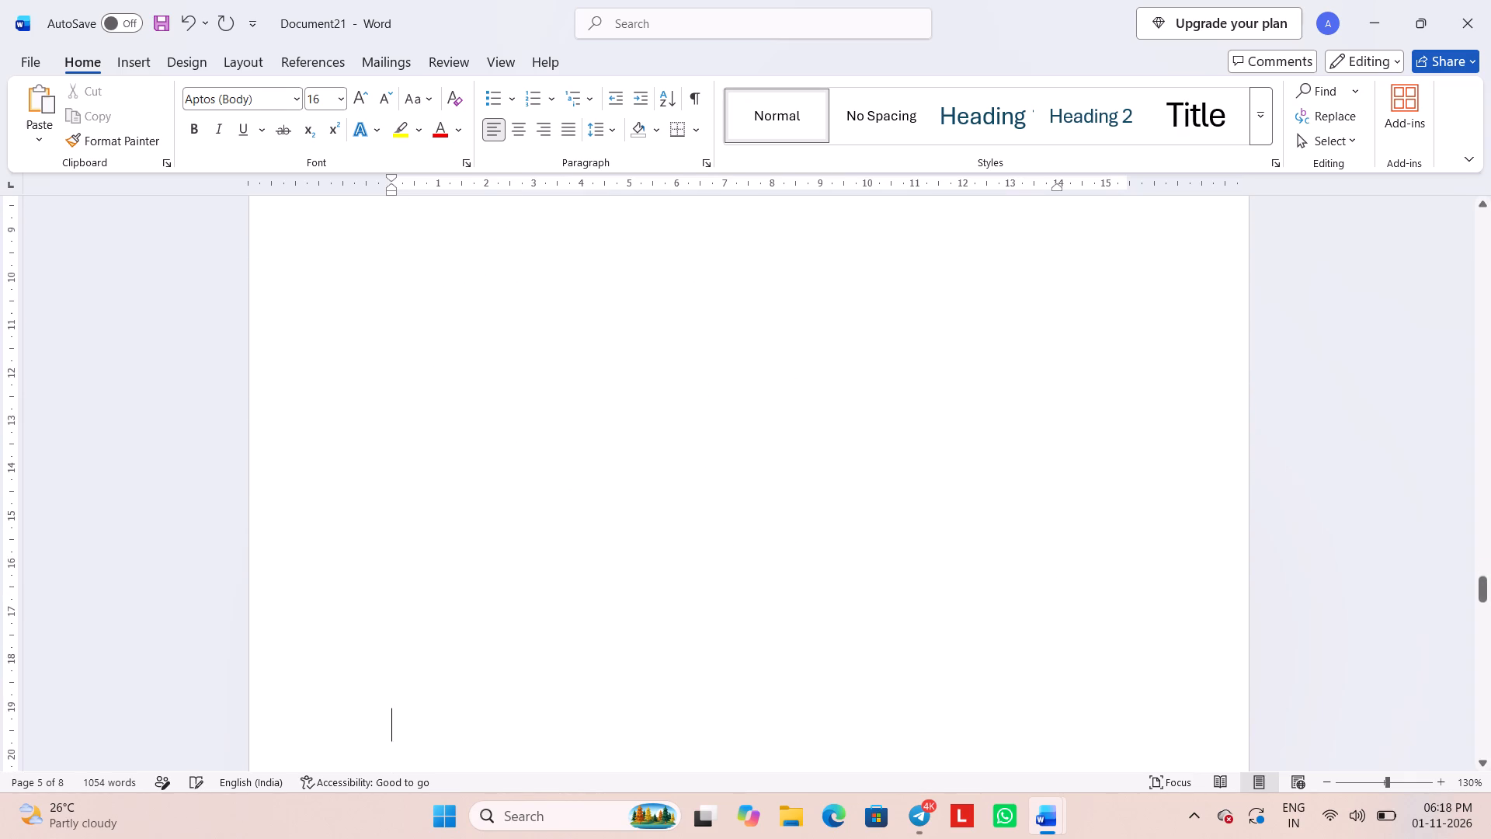
key("Return")
key("Return")
key("Return")
key("Return")
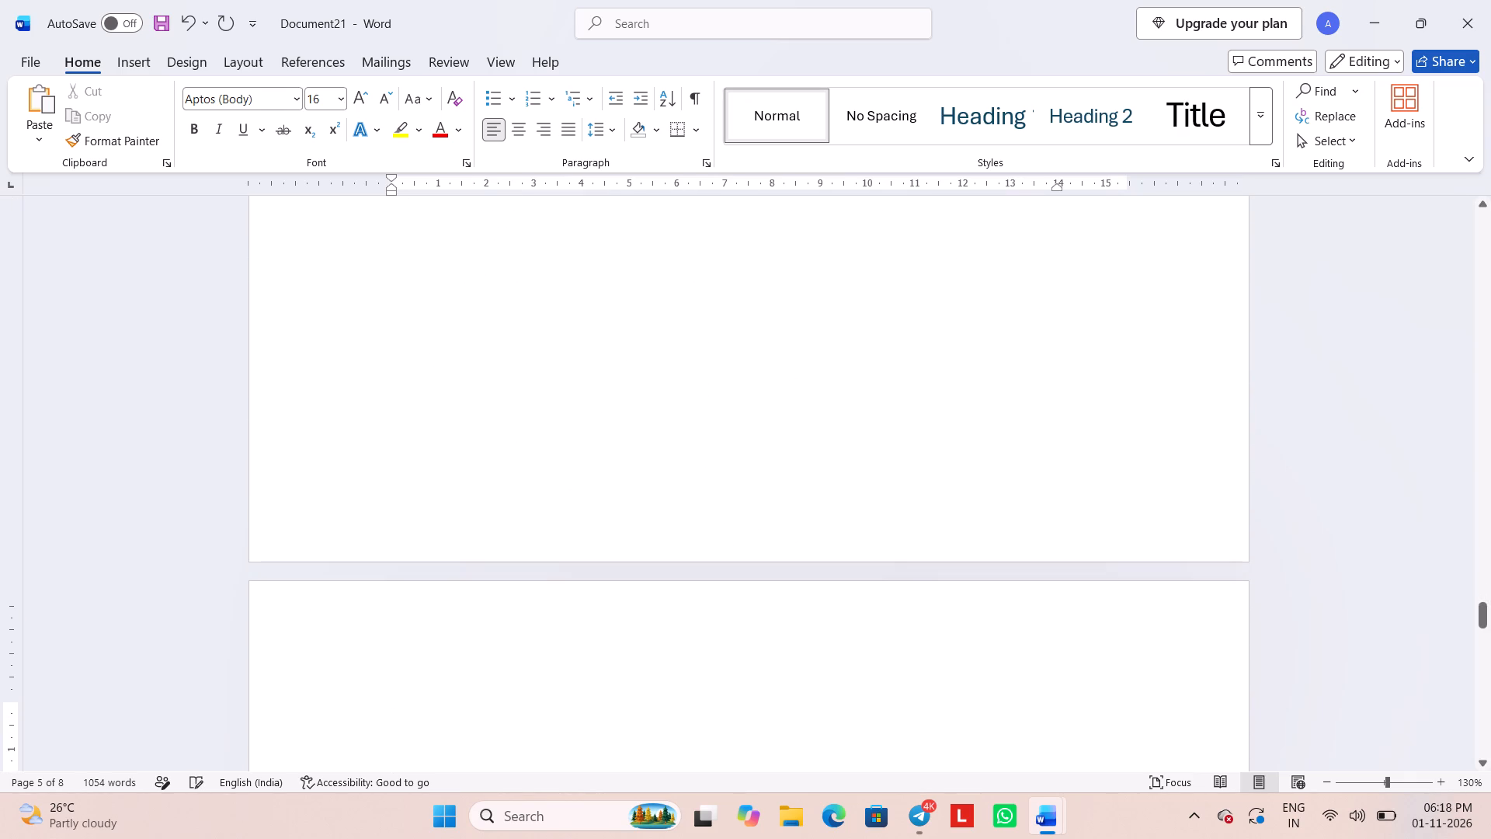
Delete the asterisks and the colon from the verification heading, leaving only VERIFICATION.
scroll(833, 578, "down", 1)
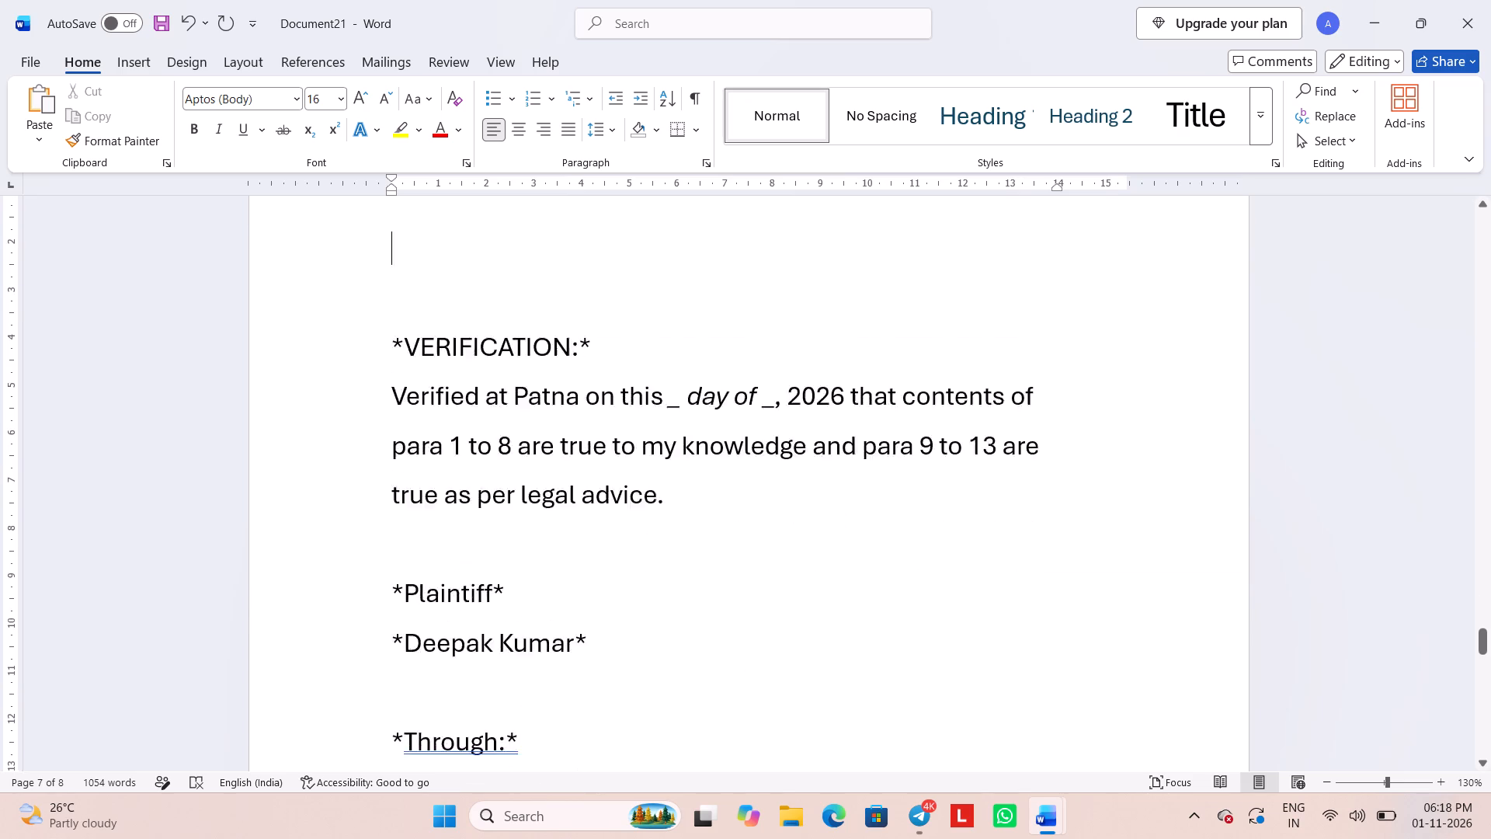
scroll(833, 578, "down", 1)
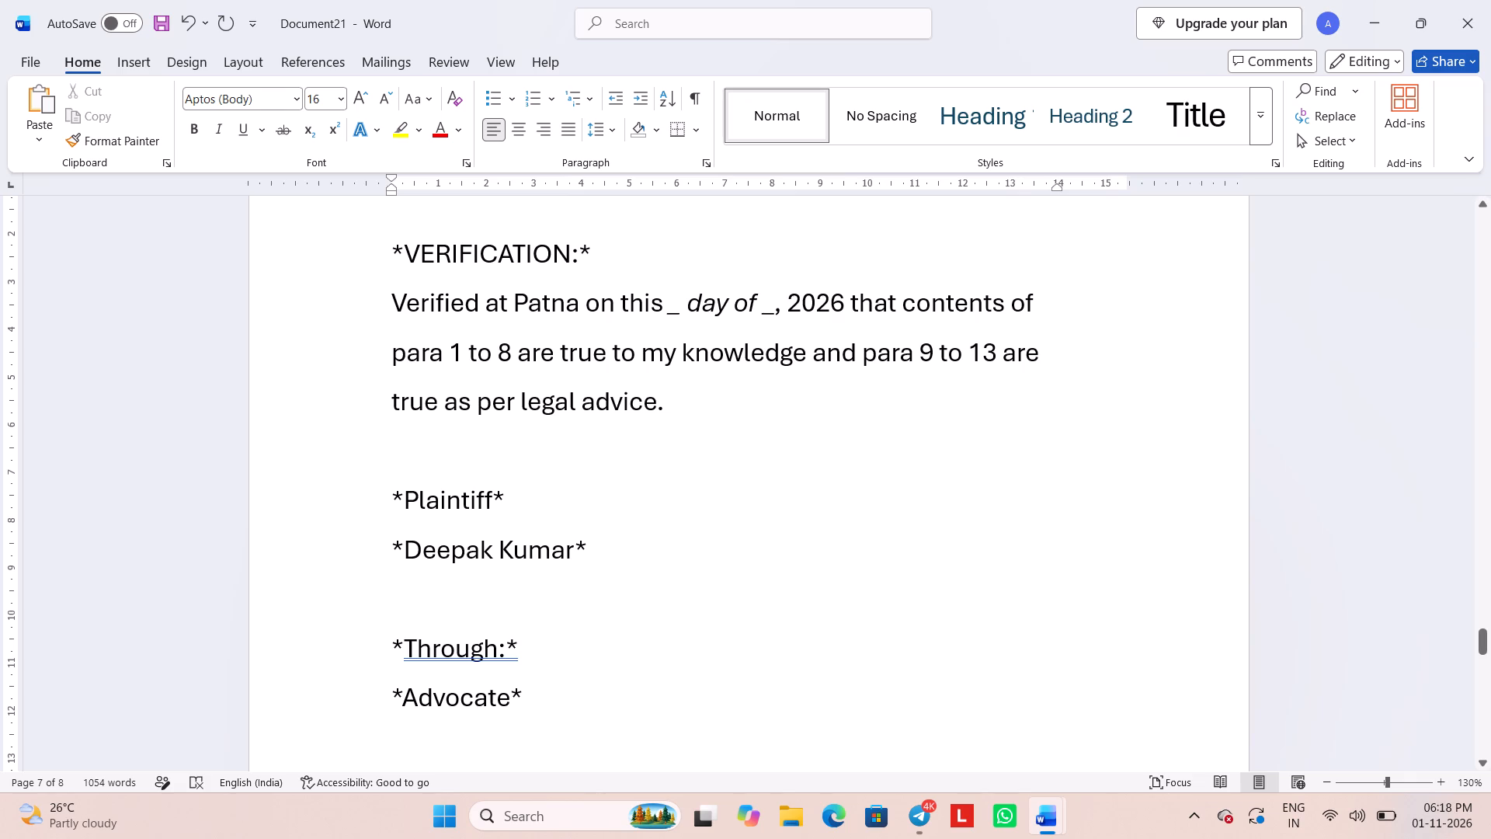
left_click(393, 248)
key("Delete")
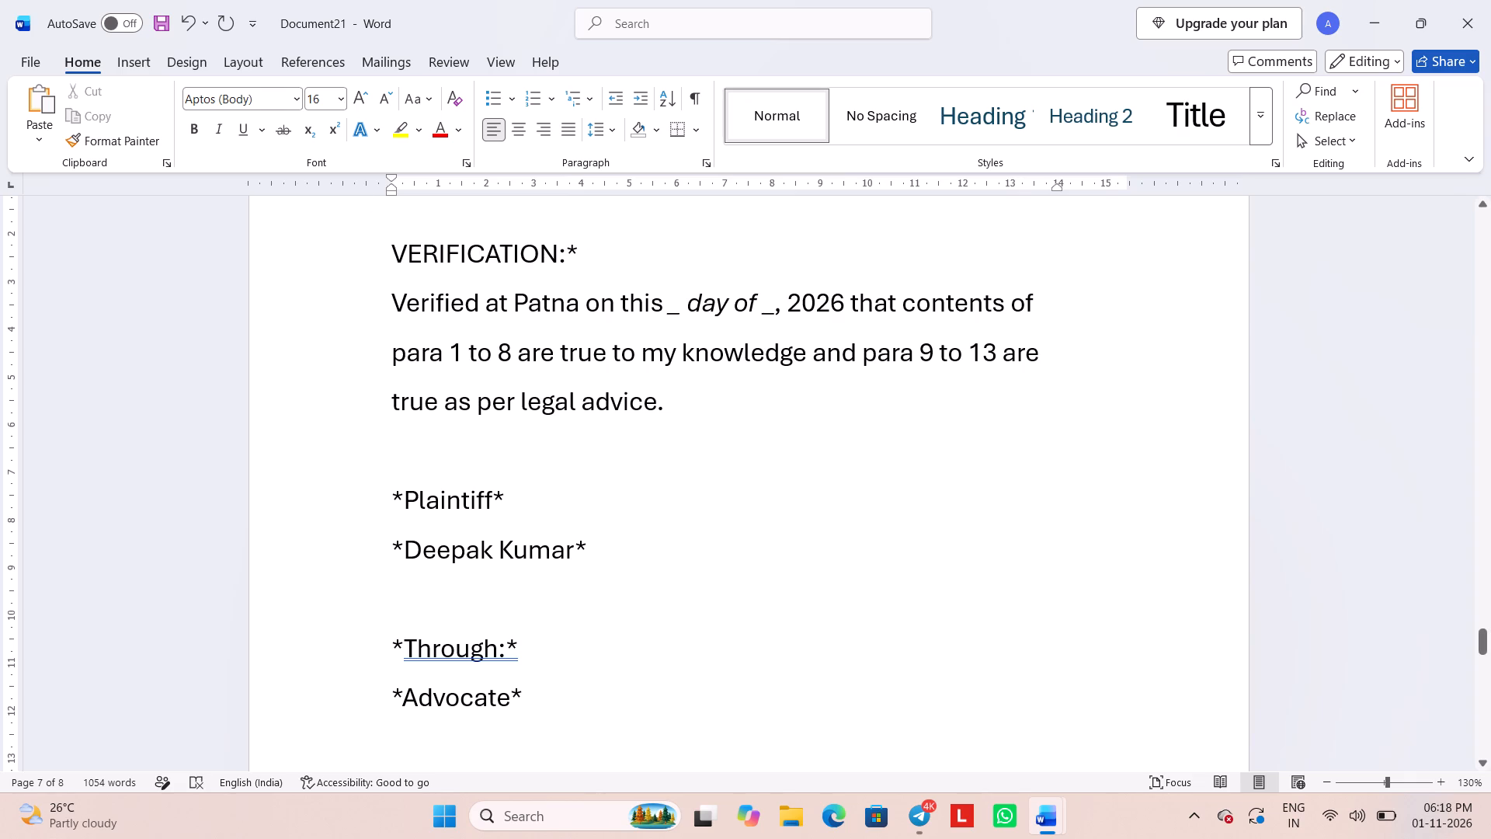
left_click(556, 256)
key("Delete")
key("Delete")
Shift the VERIFICATION heading to about the middle of its line by adding spaces before it.
key("space")
key("space")
left_click(394, 251)
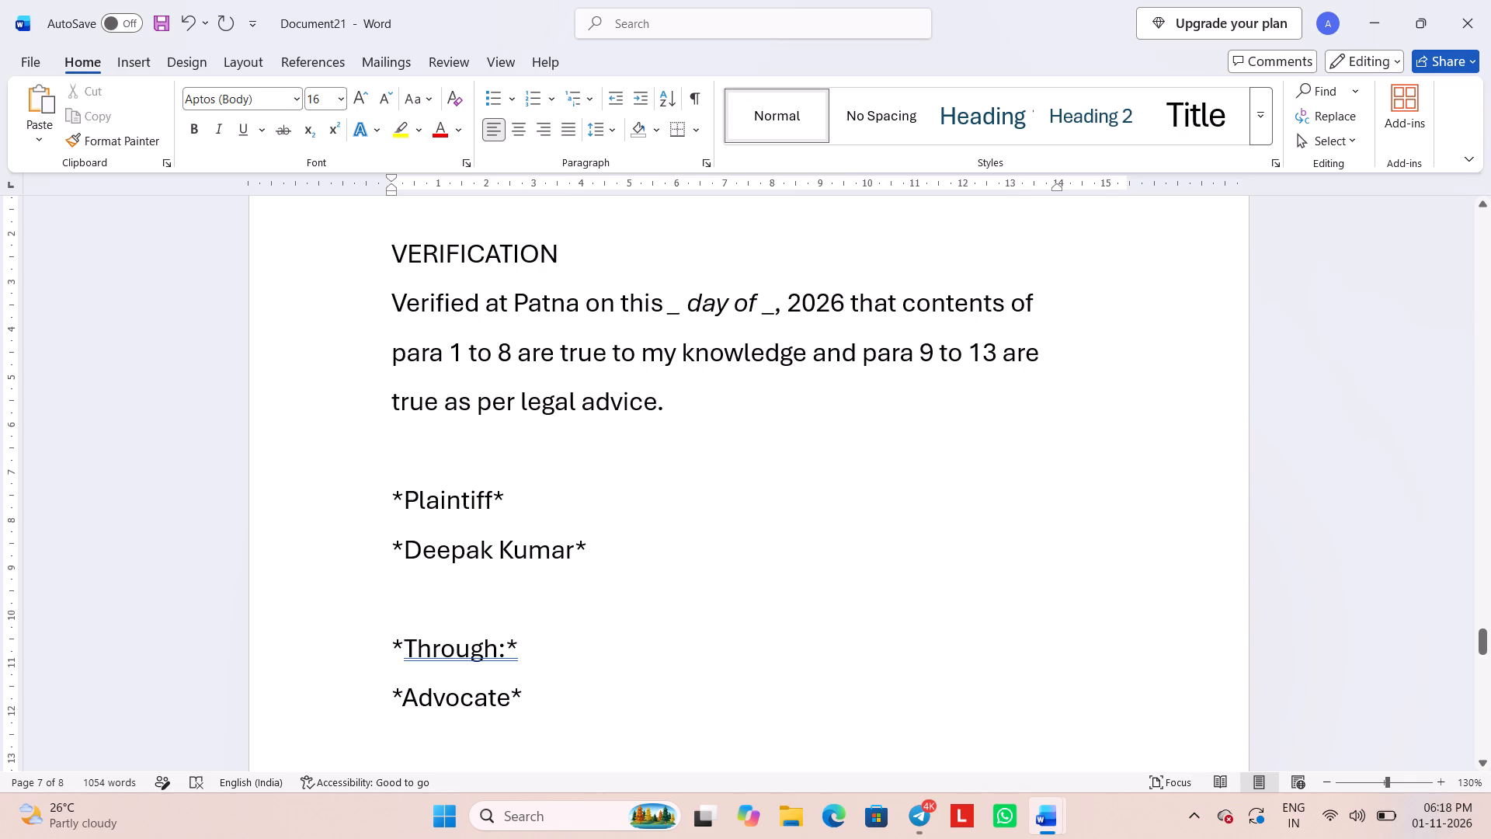
key("space")
key("space")
key("space")
key("space")
key("space")
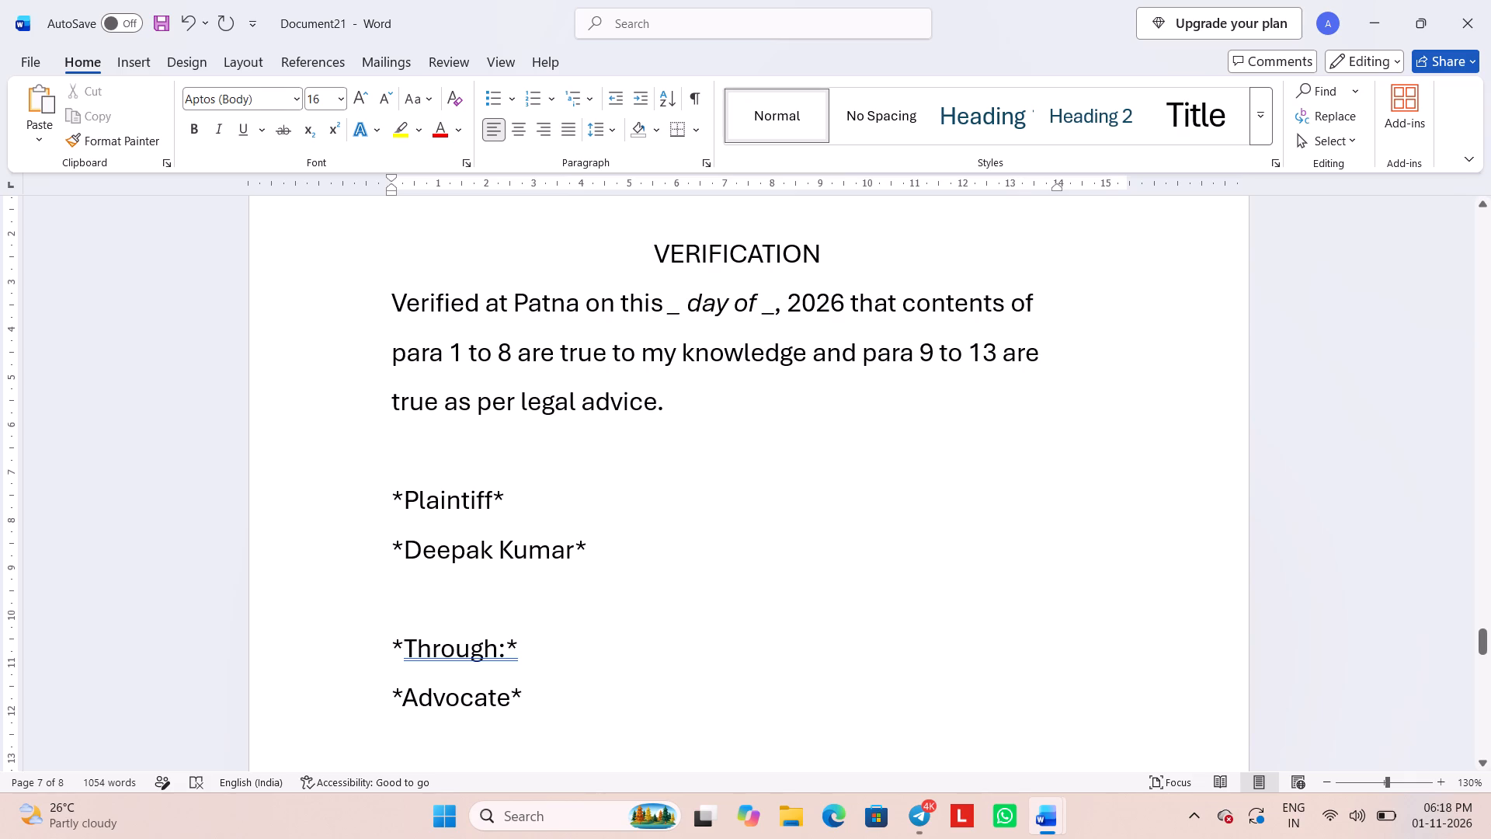
Place the insertion point at the start of the verification paragraph, before "Verified at Patna".
left_click(393, 301)
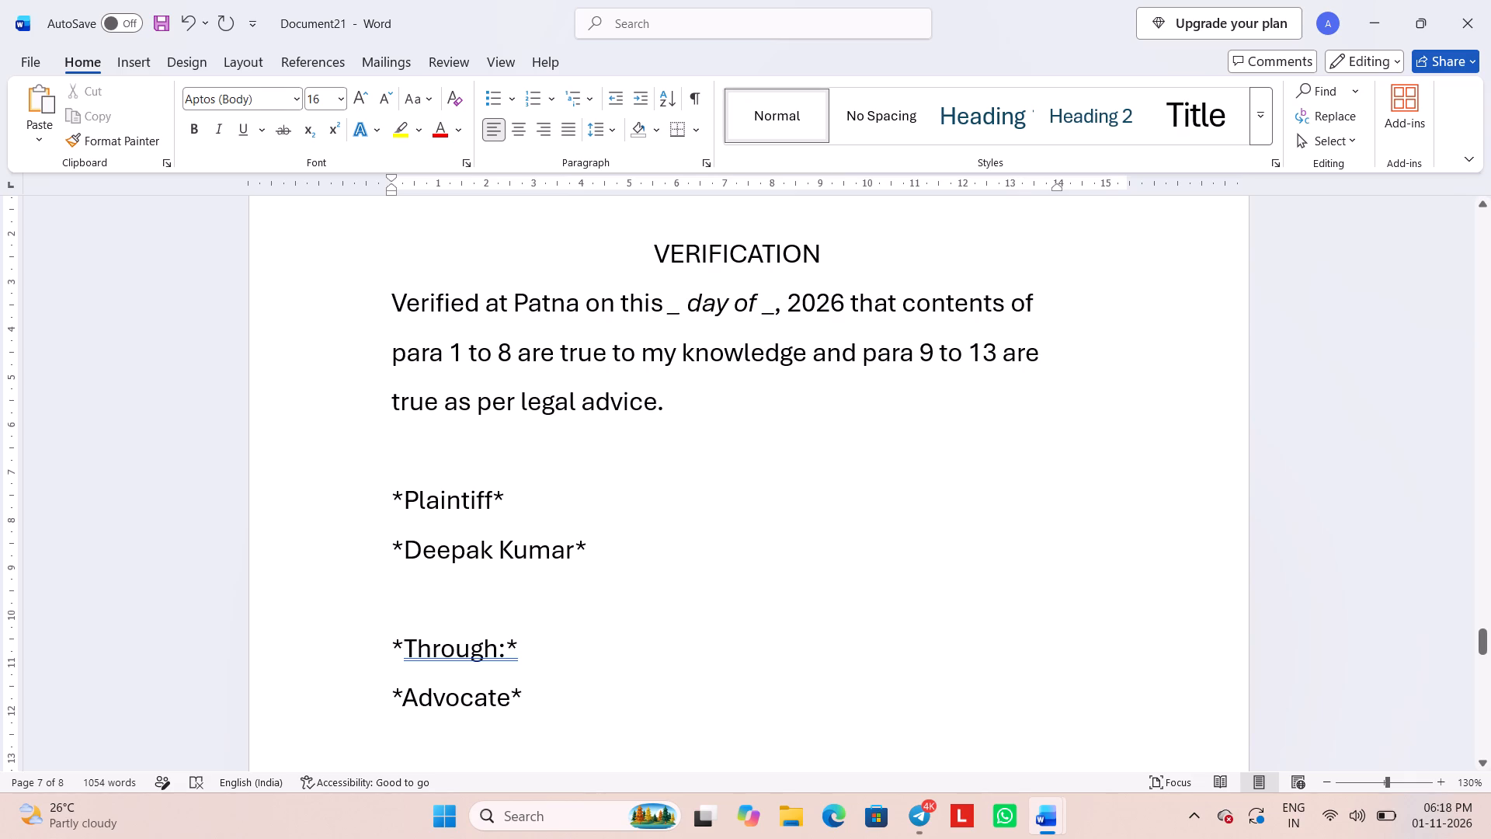
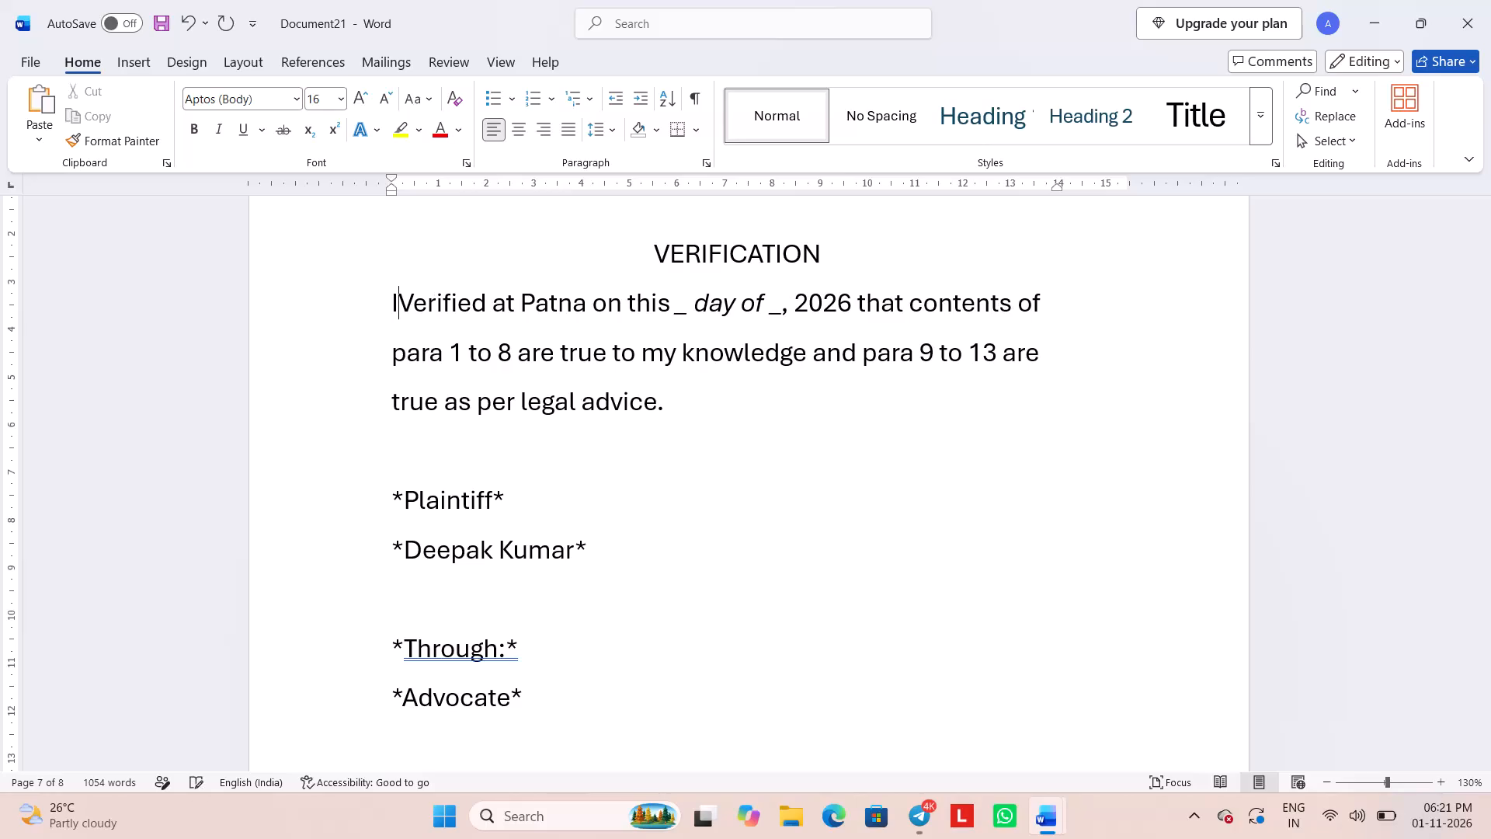
Enter the plaintiff's full name after the opening "I" of the verification paragraph, followed by a comma and a space.
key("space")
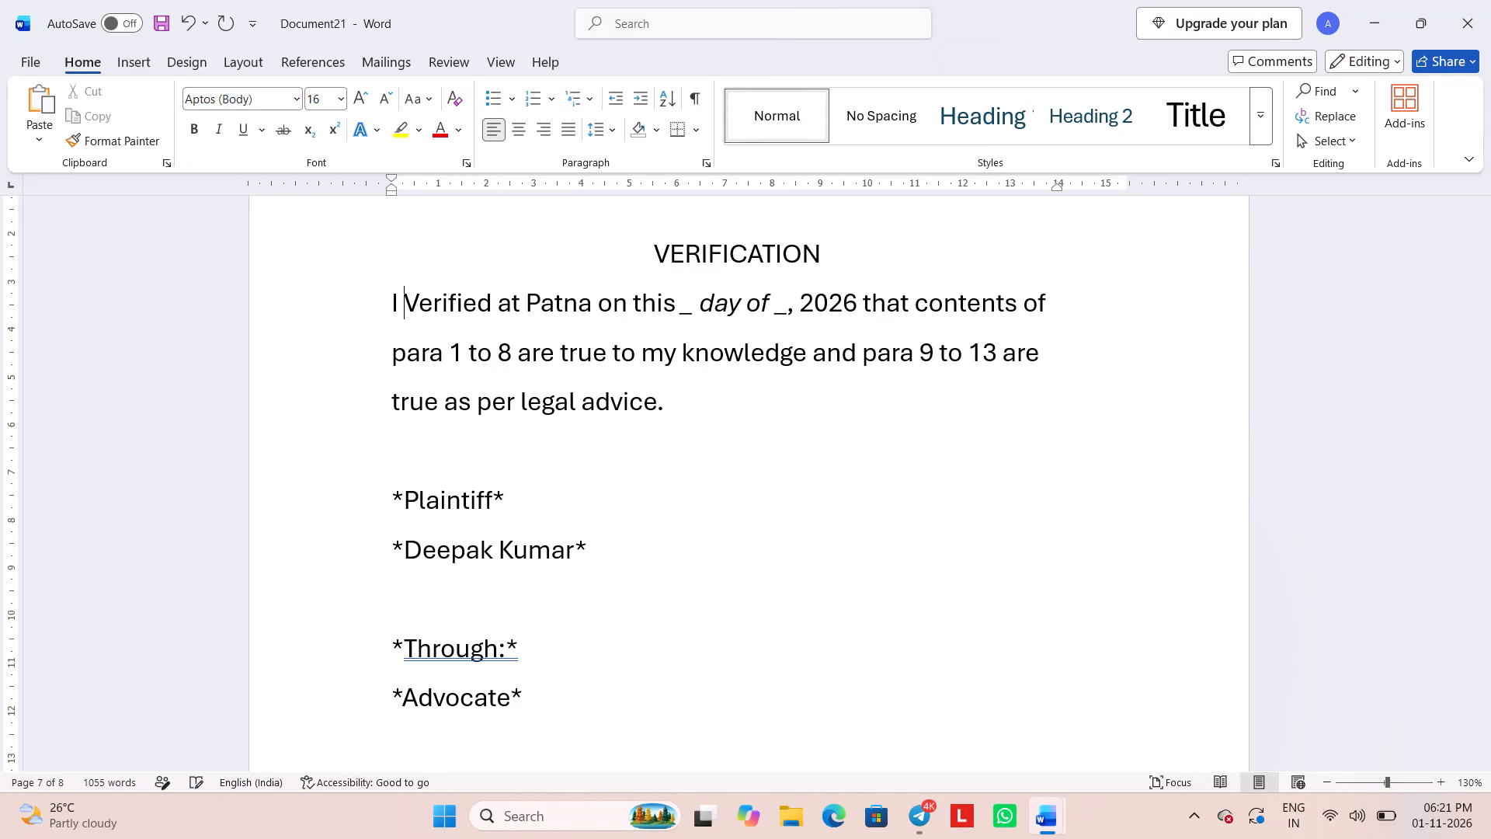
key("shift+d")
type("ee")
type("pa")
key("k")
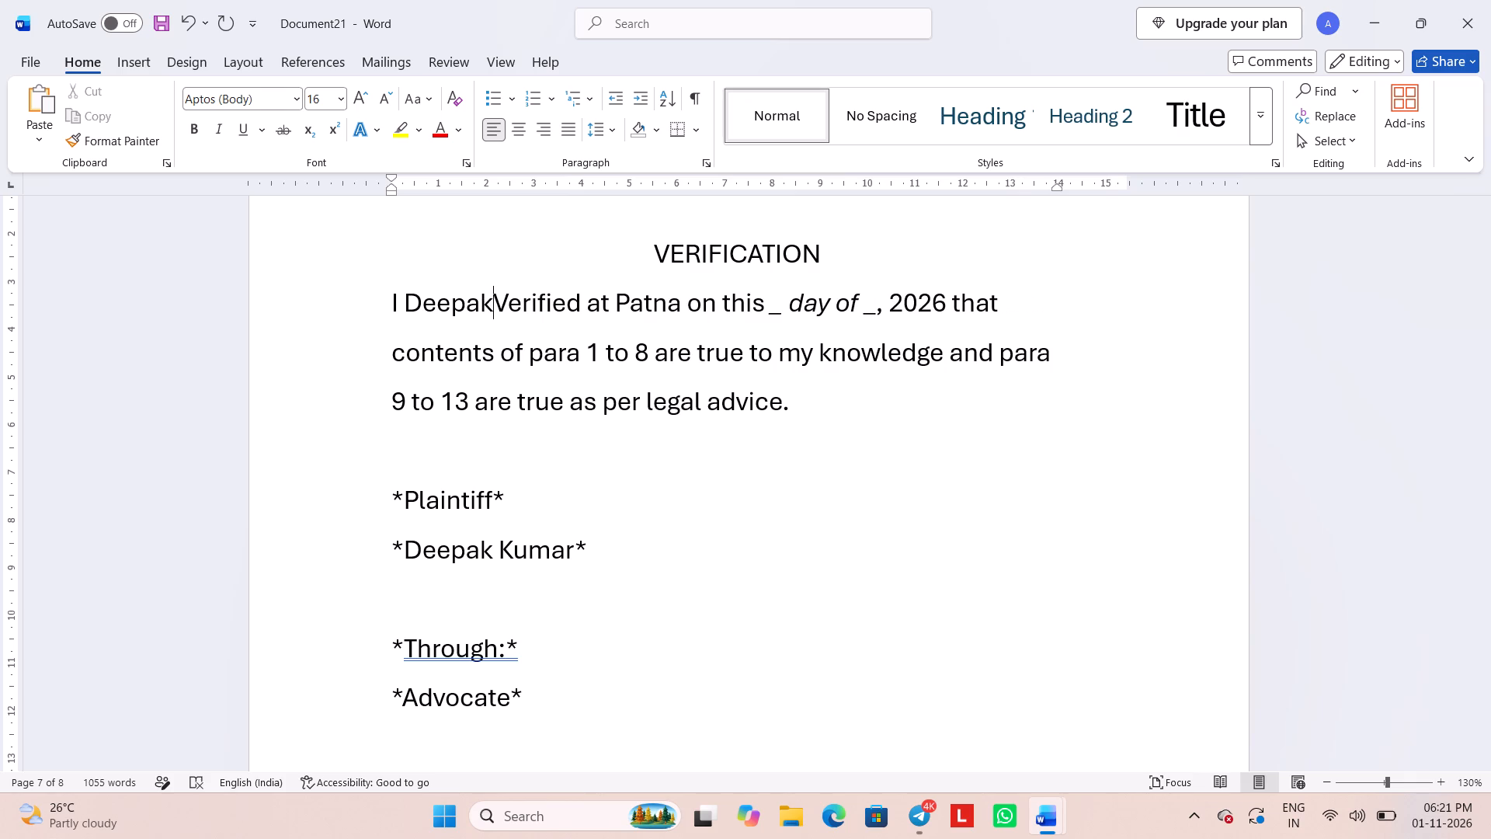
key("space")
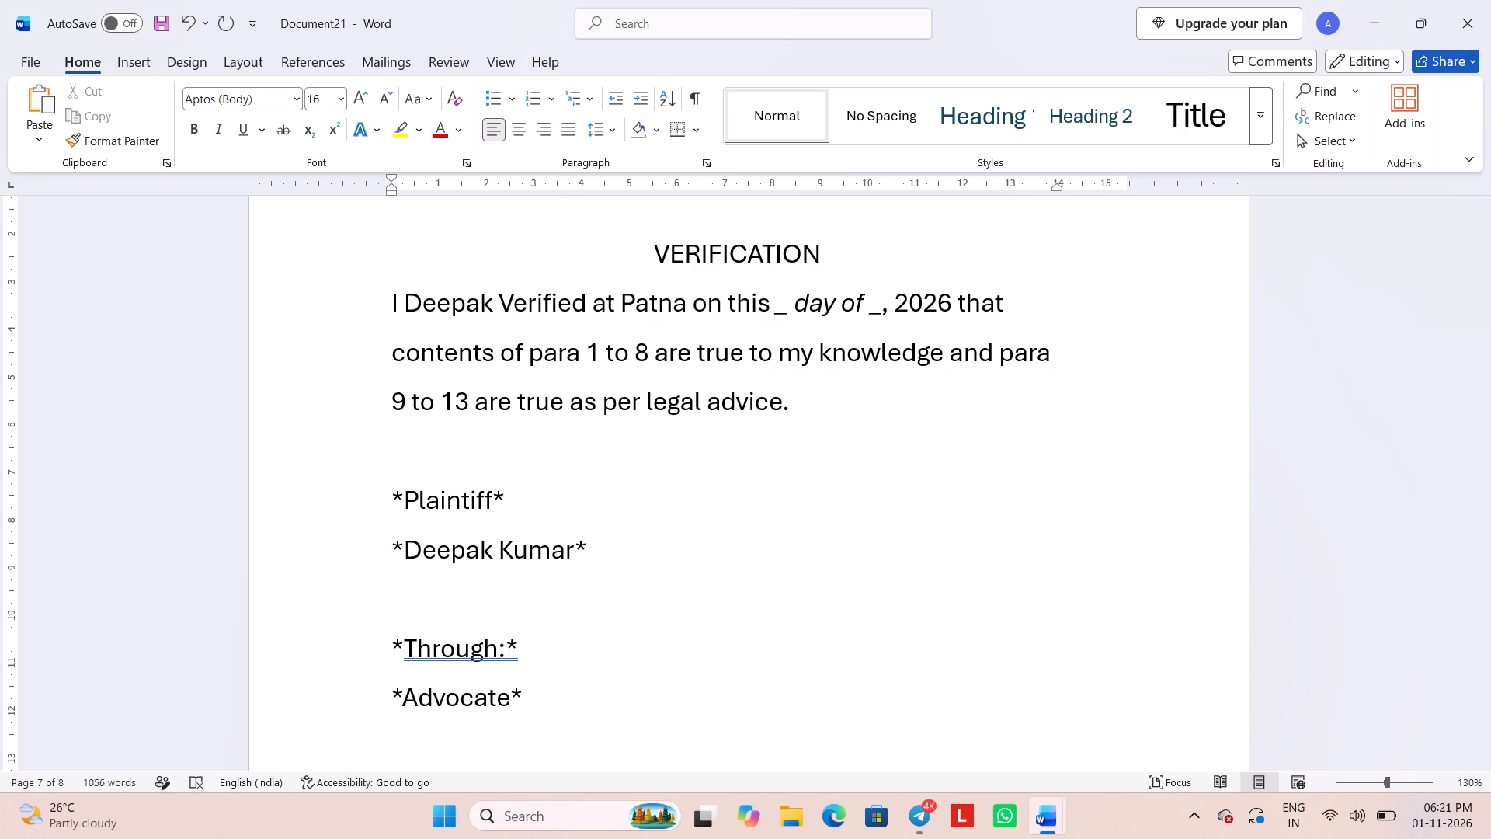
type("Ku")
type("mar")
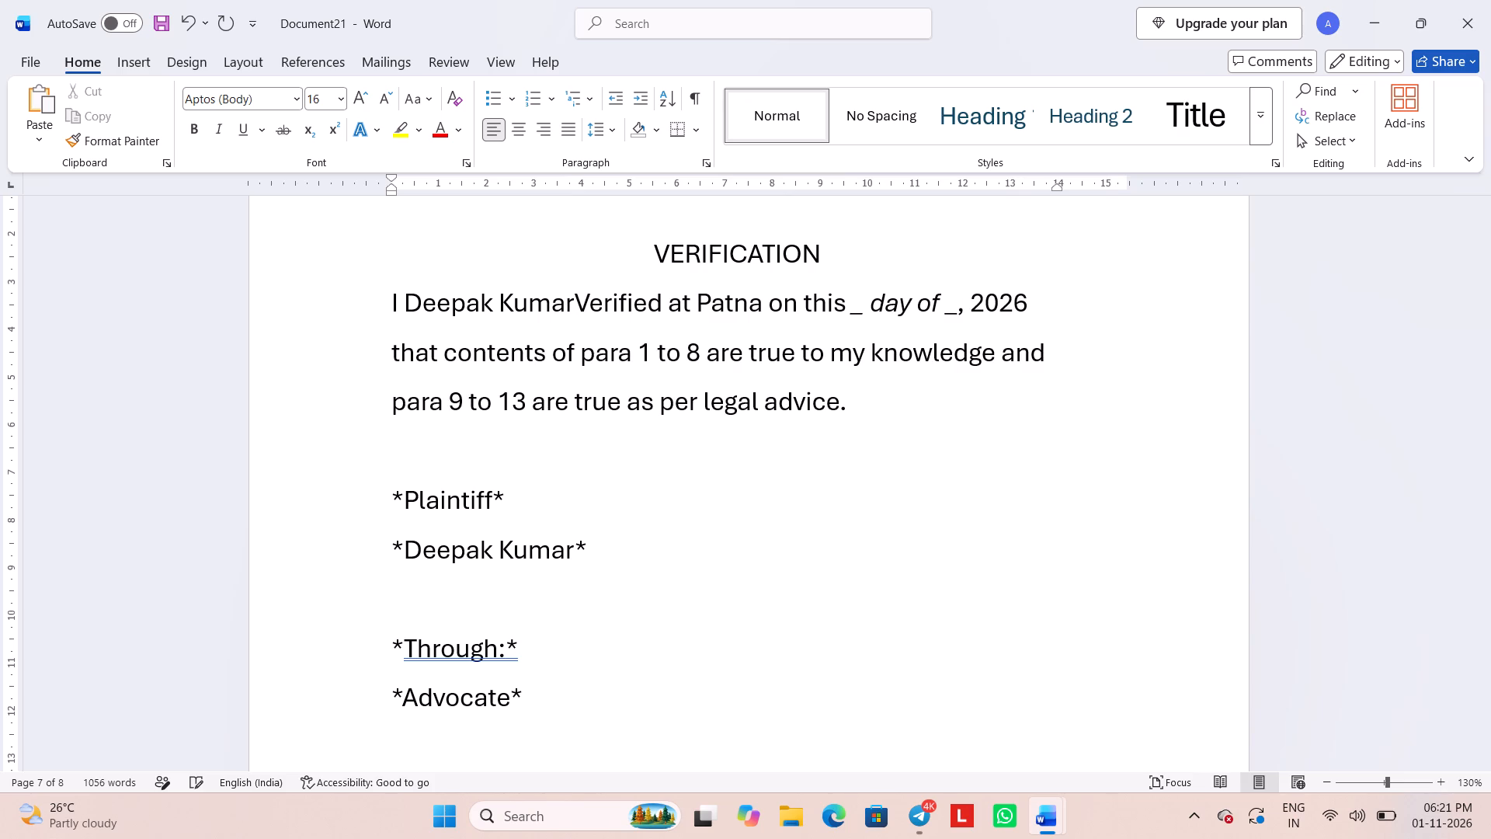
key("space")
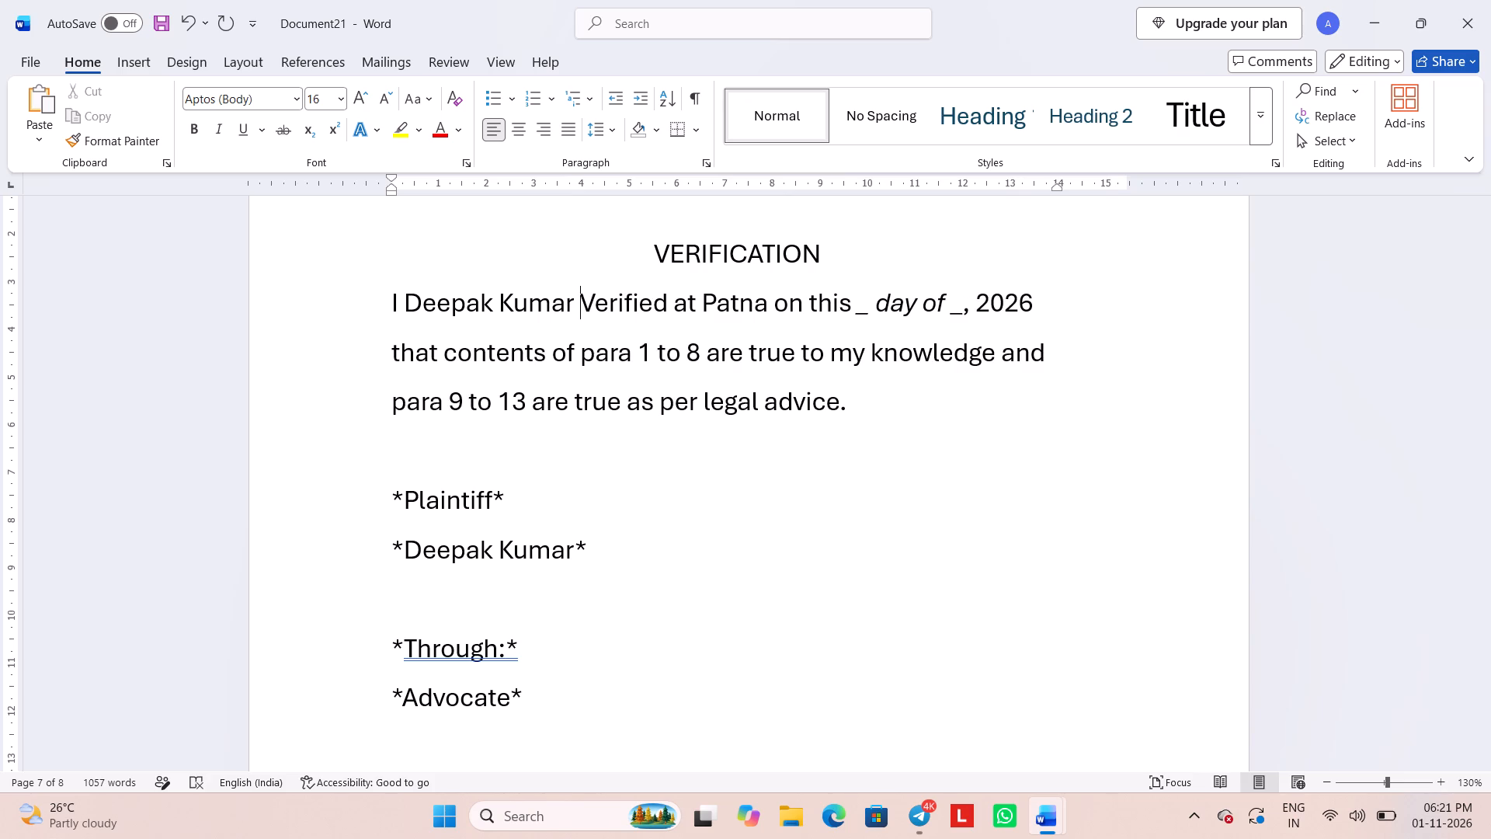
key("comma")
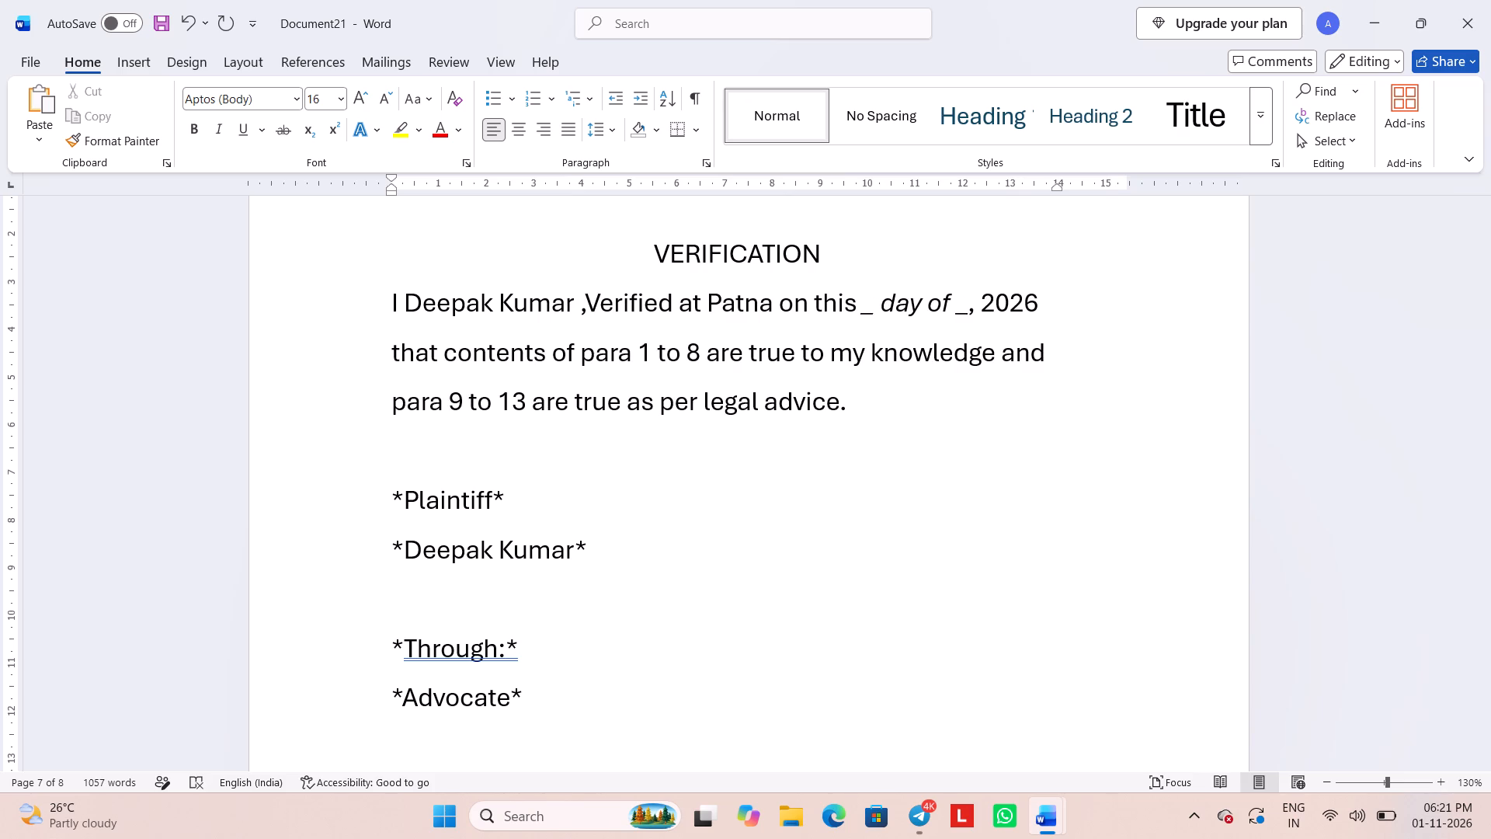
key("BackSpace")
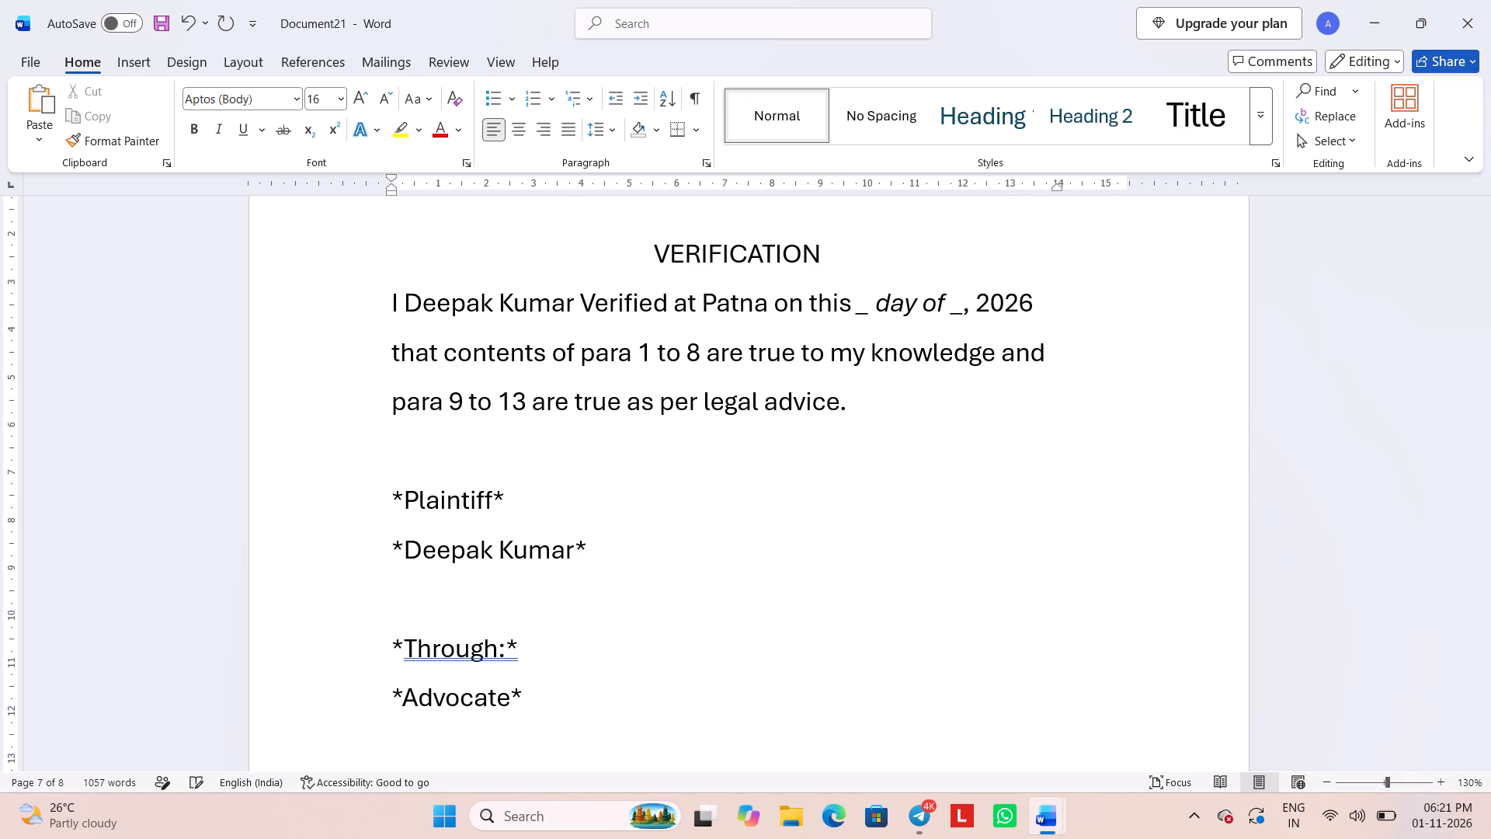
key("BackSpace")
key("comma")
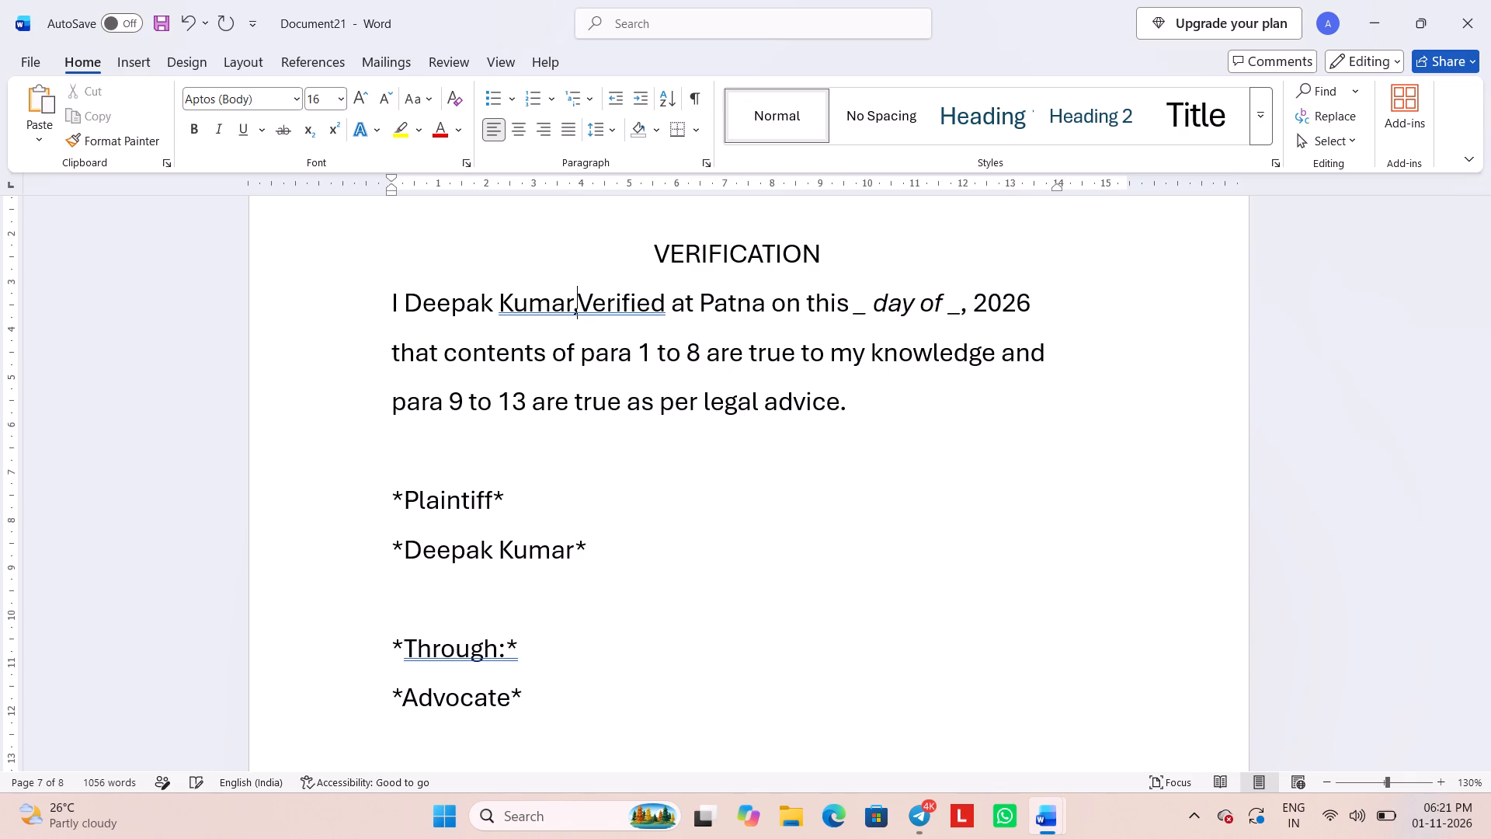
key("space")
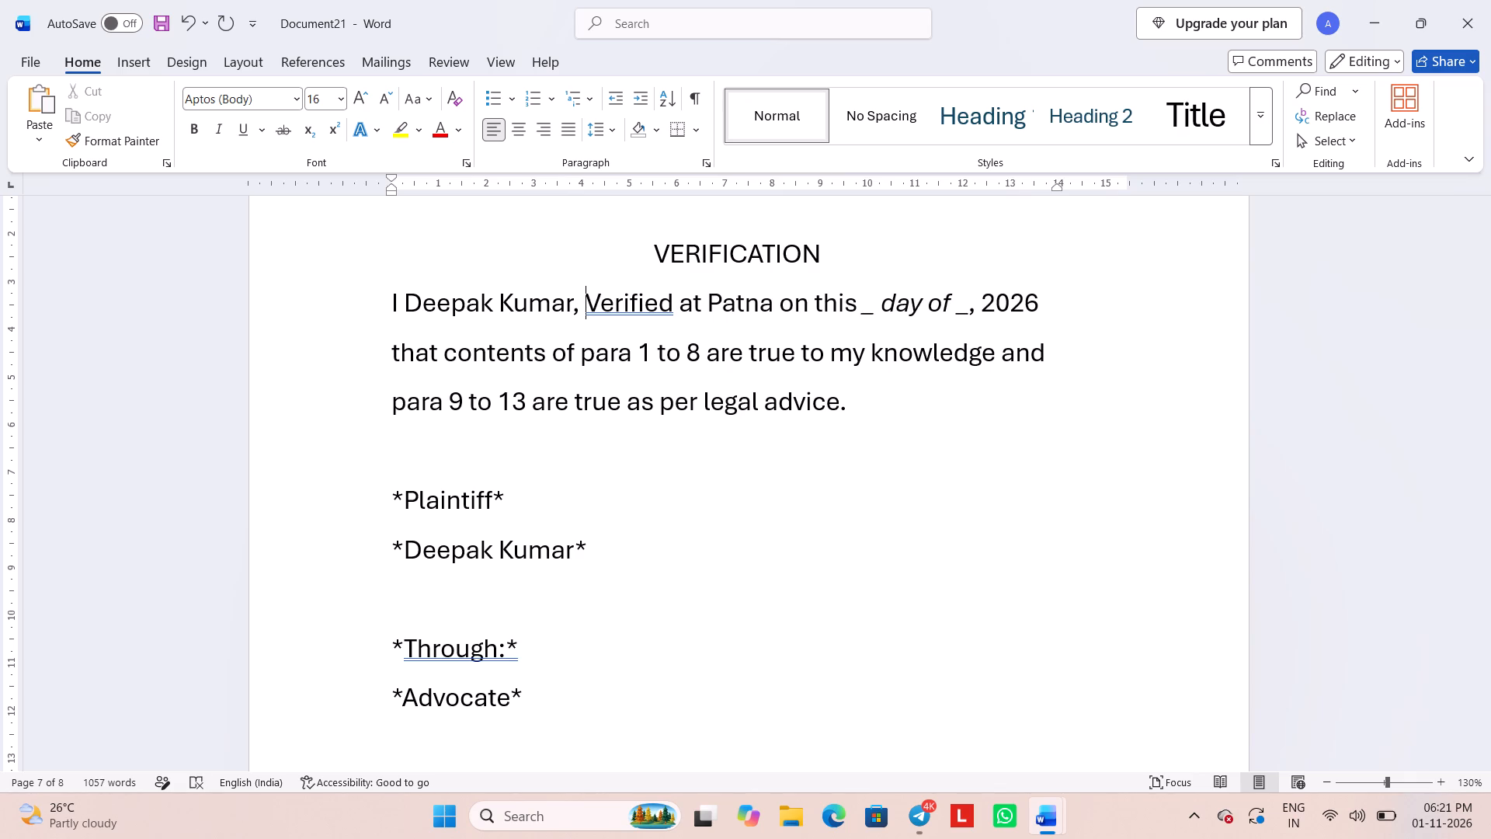
Add "S/o Late" after the plaintiff's name in the verification paragraph.
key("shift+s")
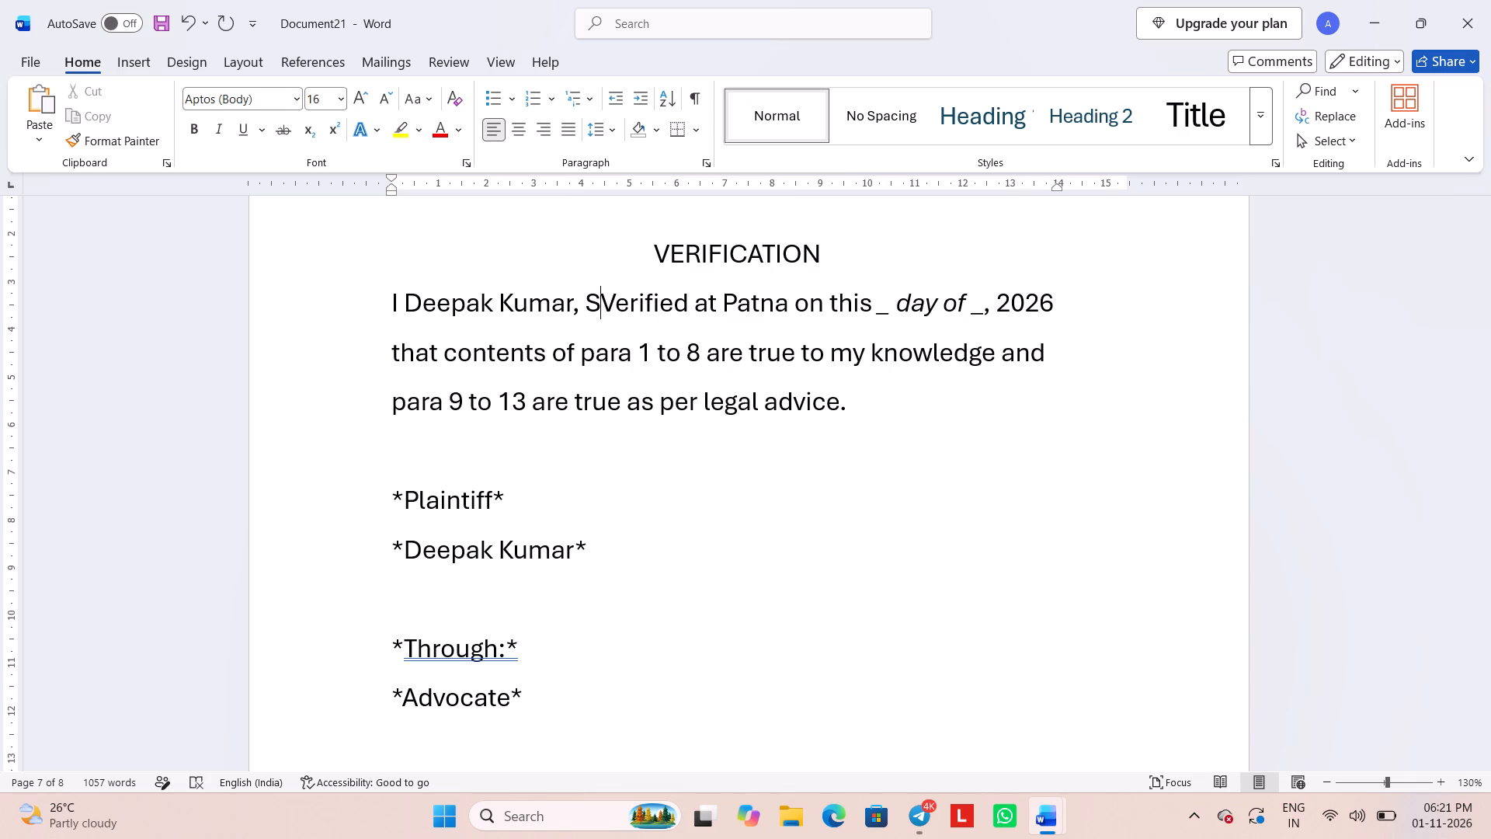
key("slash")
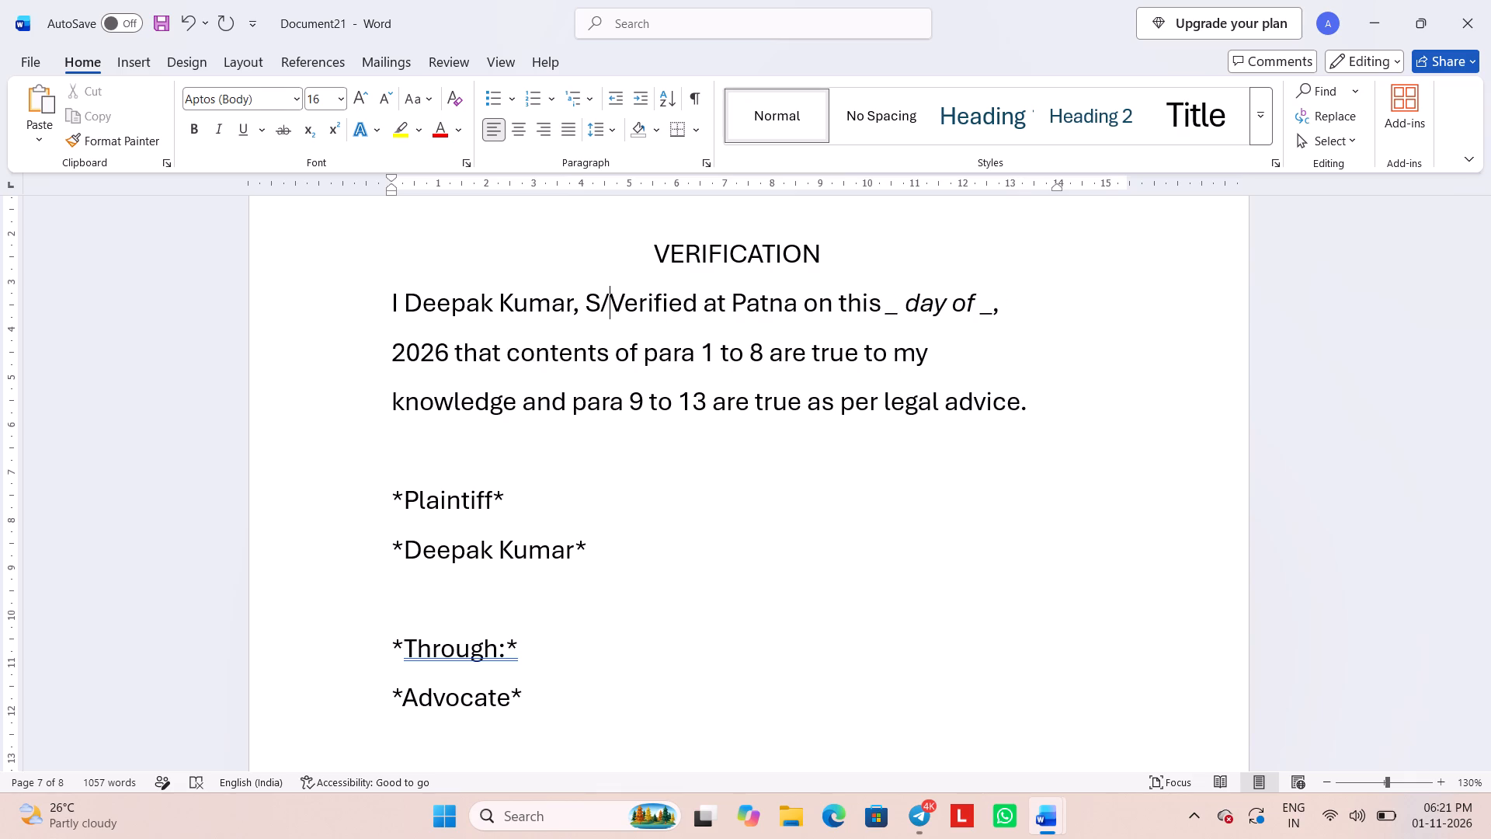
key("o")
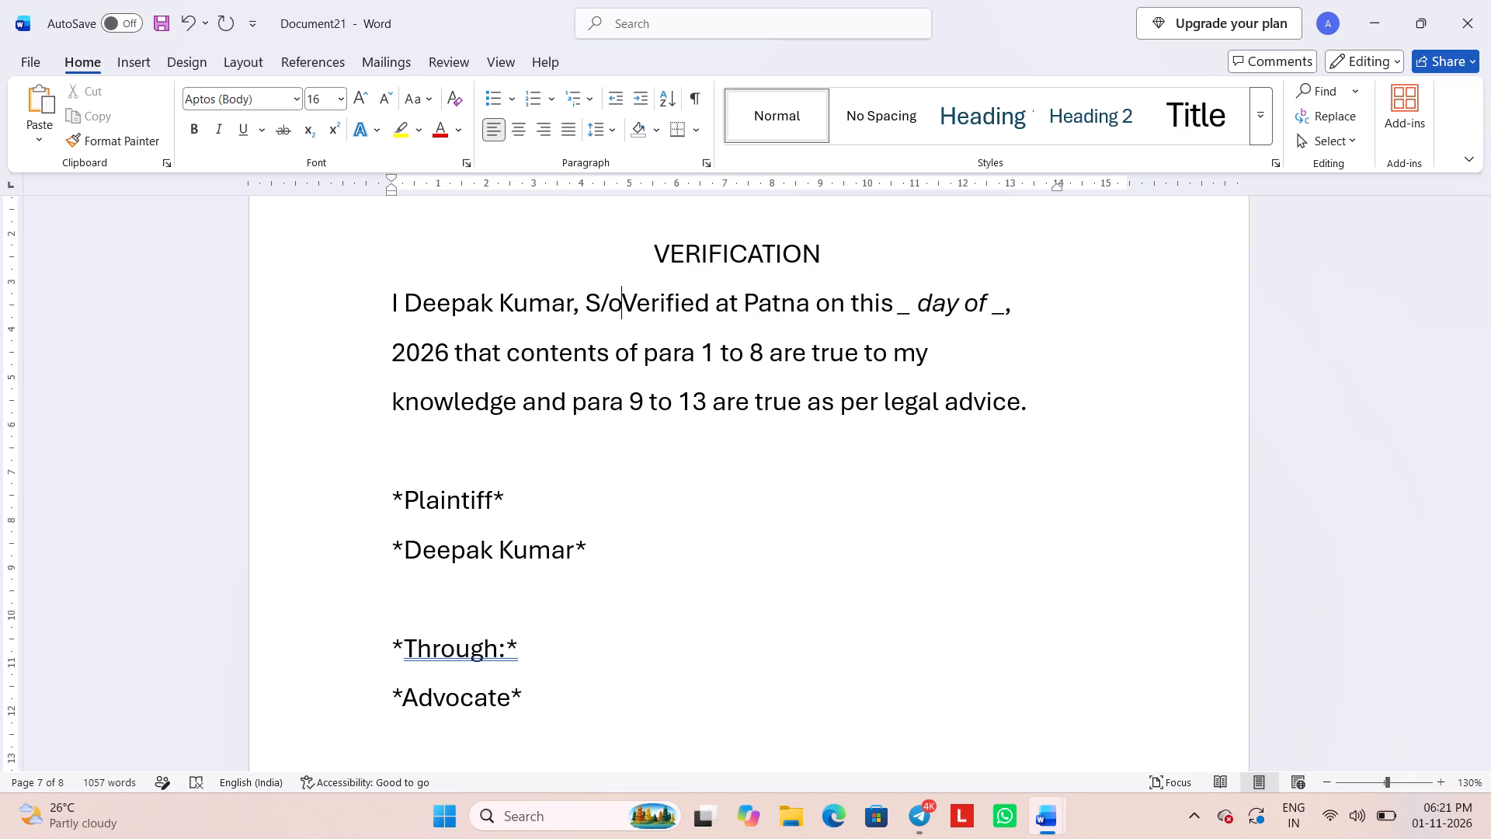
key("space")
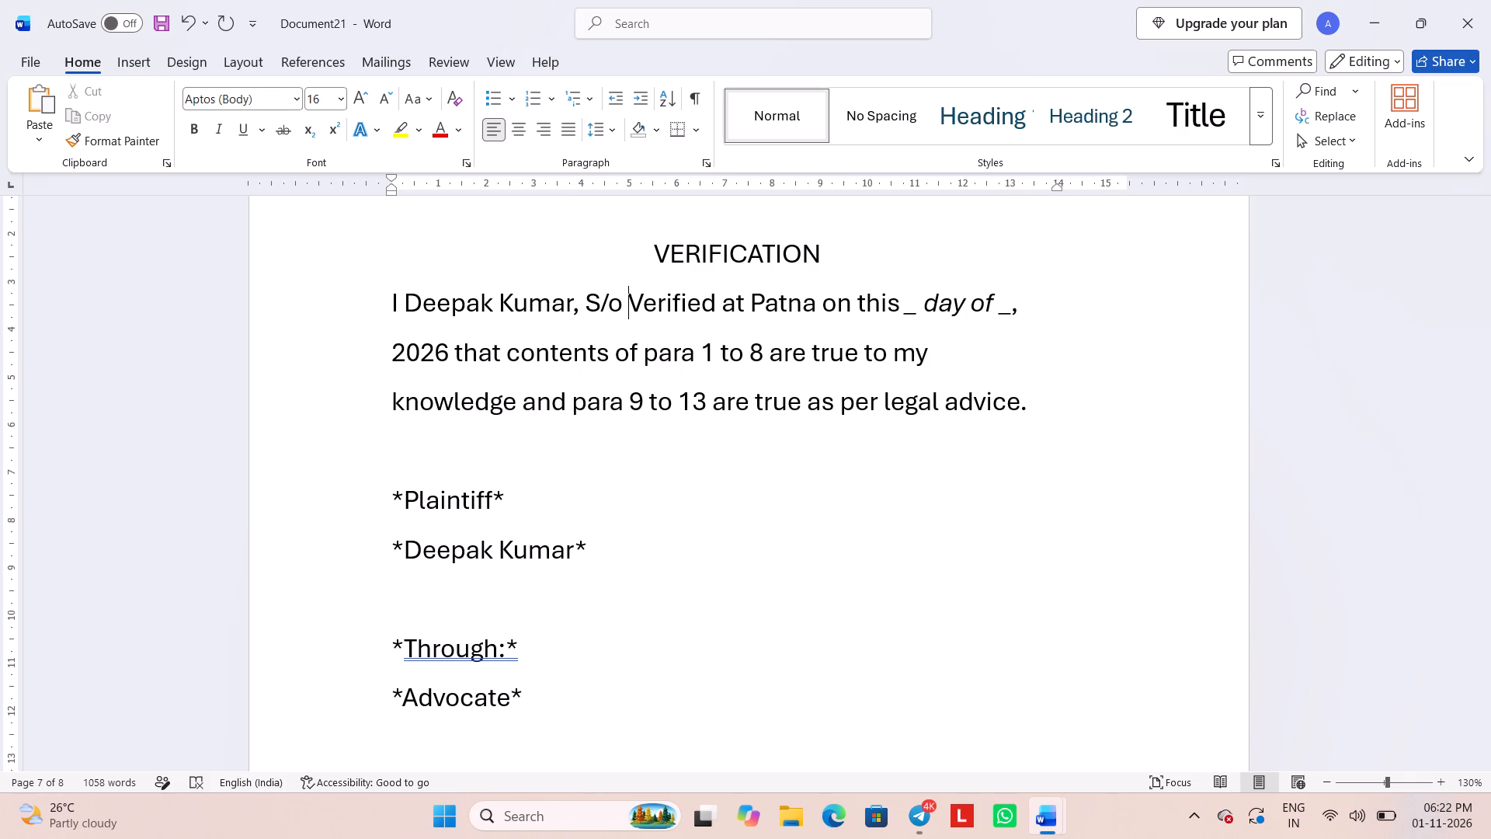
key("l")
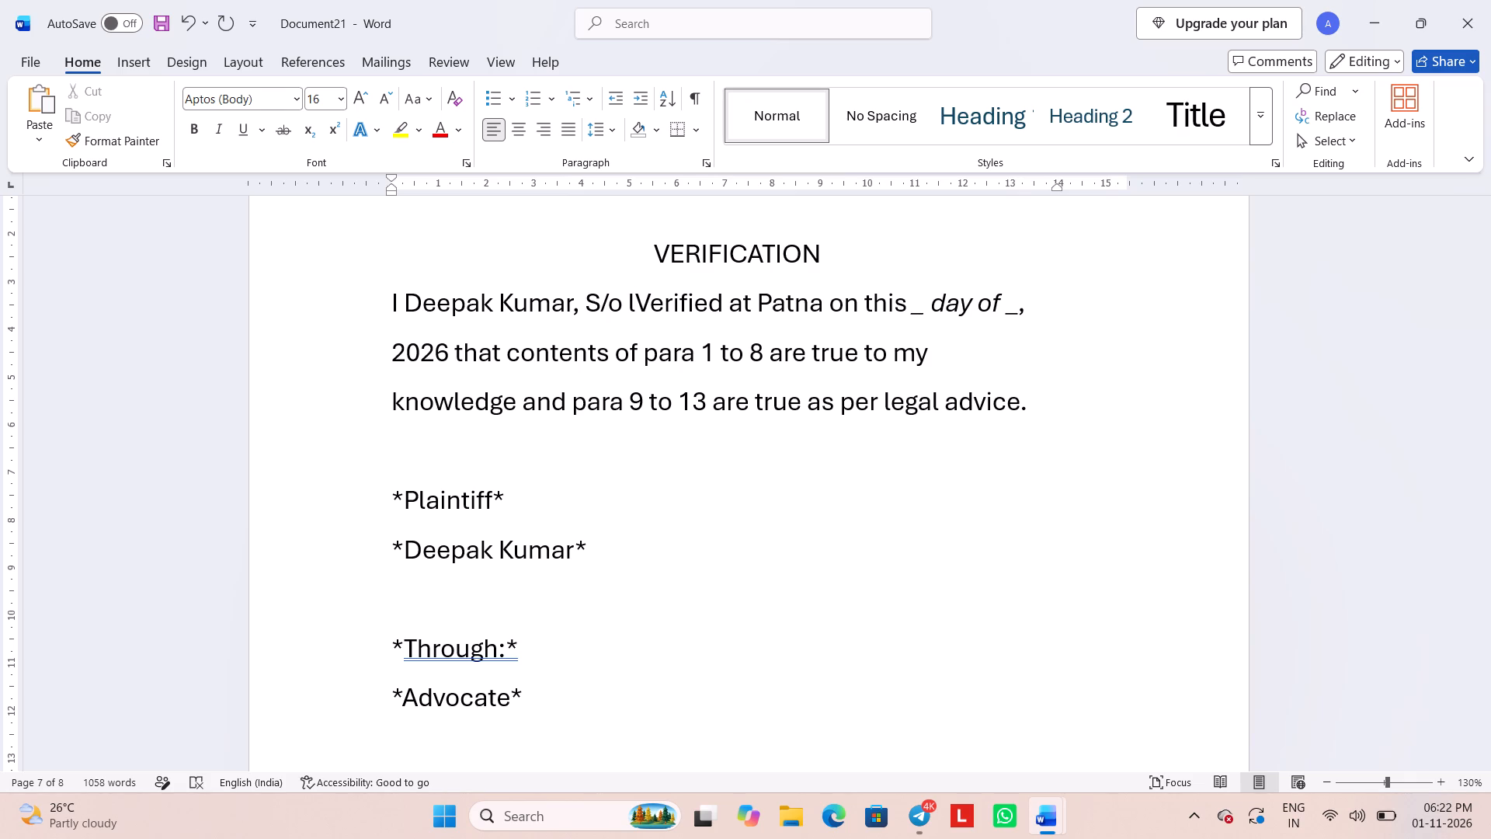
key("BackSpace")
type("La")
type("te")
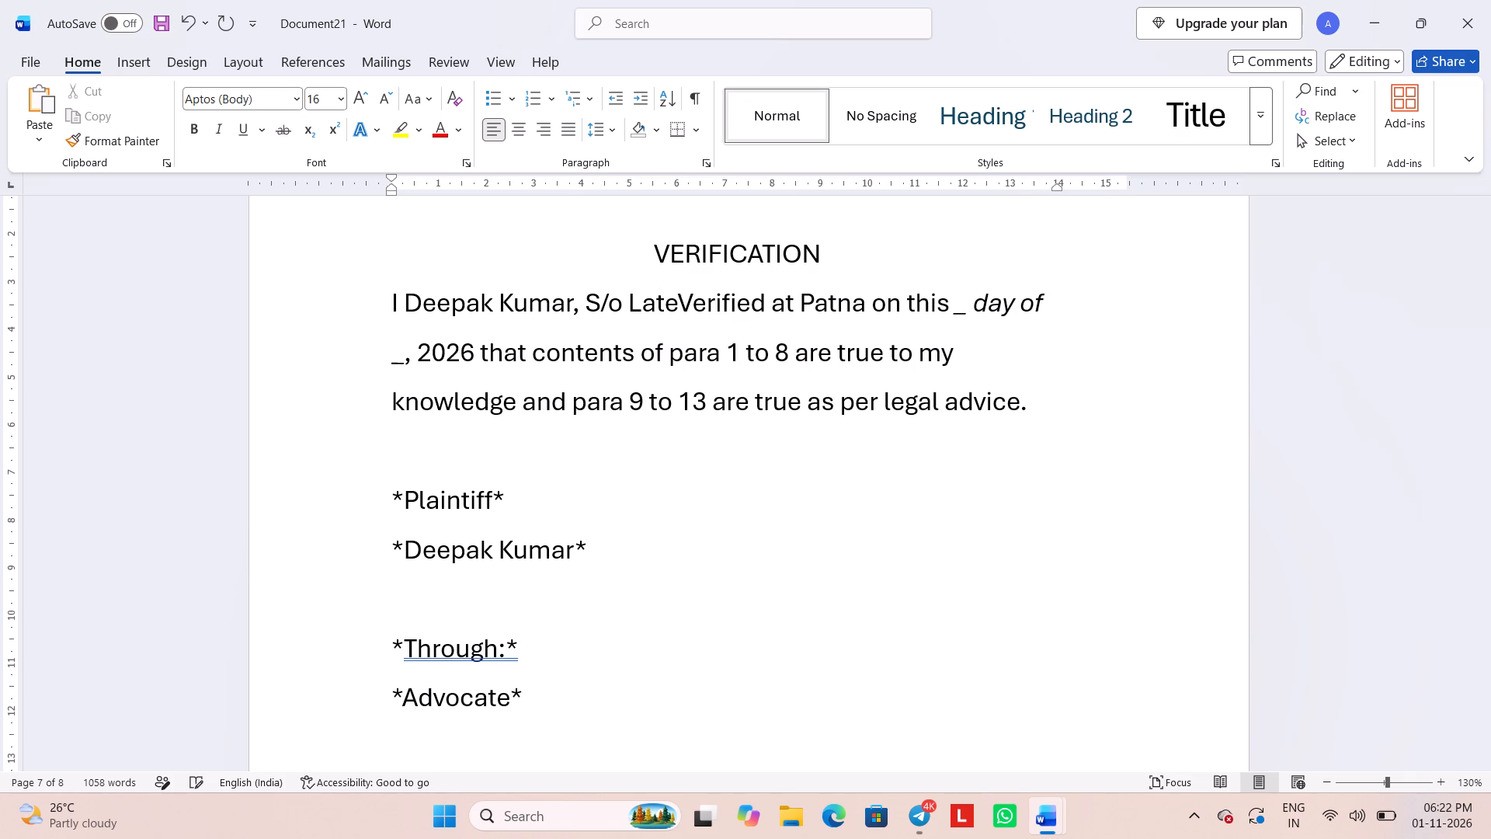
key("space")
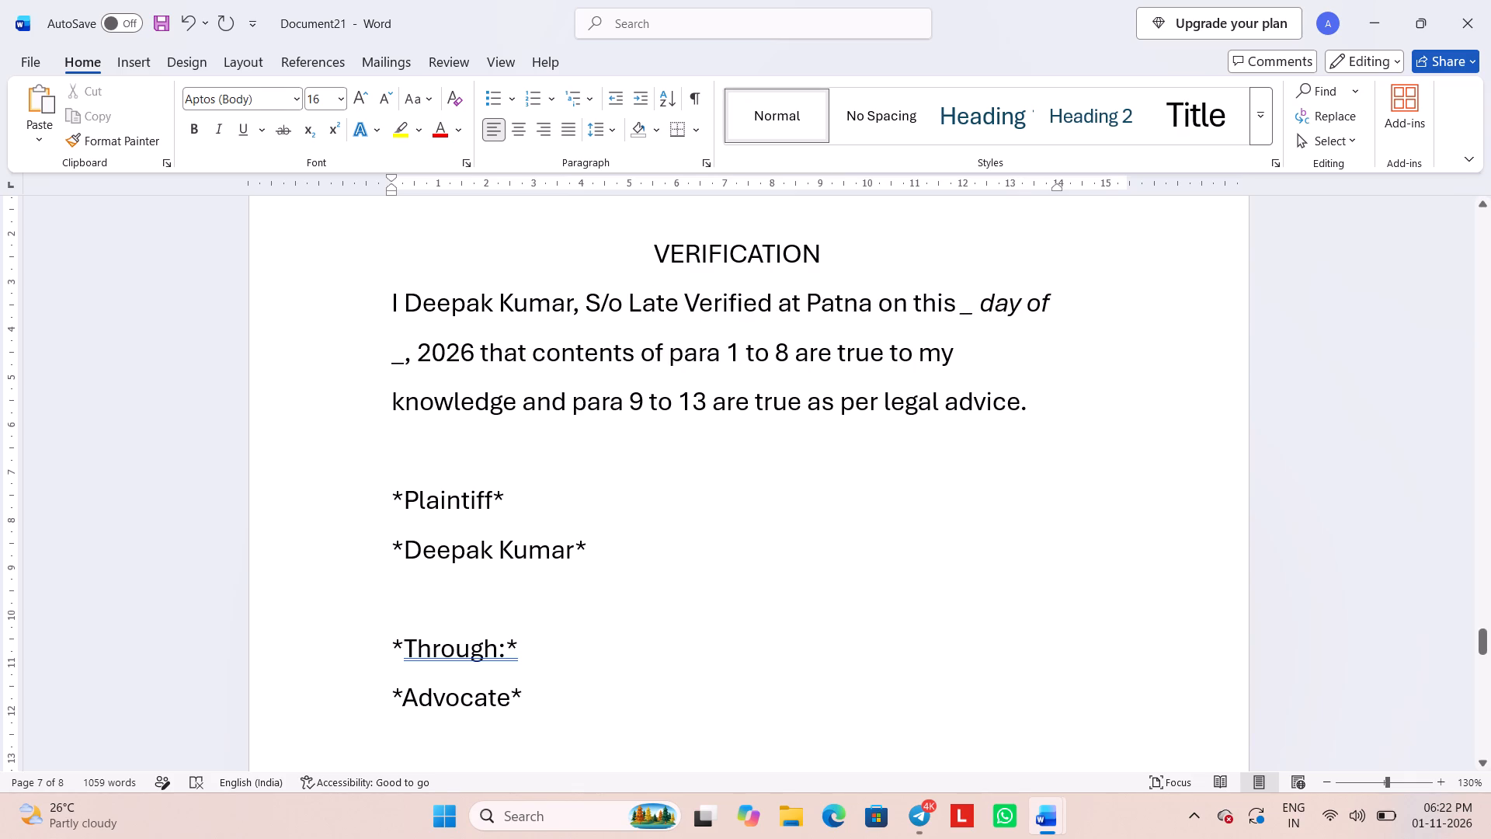
Enter the name of the plaintiff's father after "S/o Late", followed by a comma.
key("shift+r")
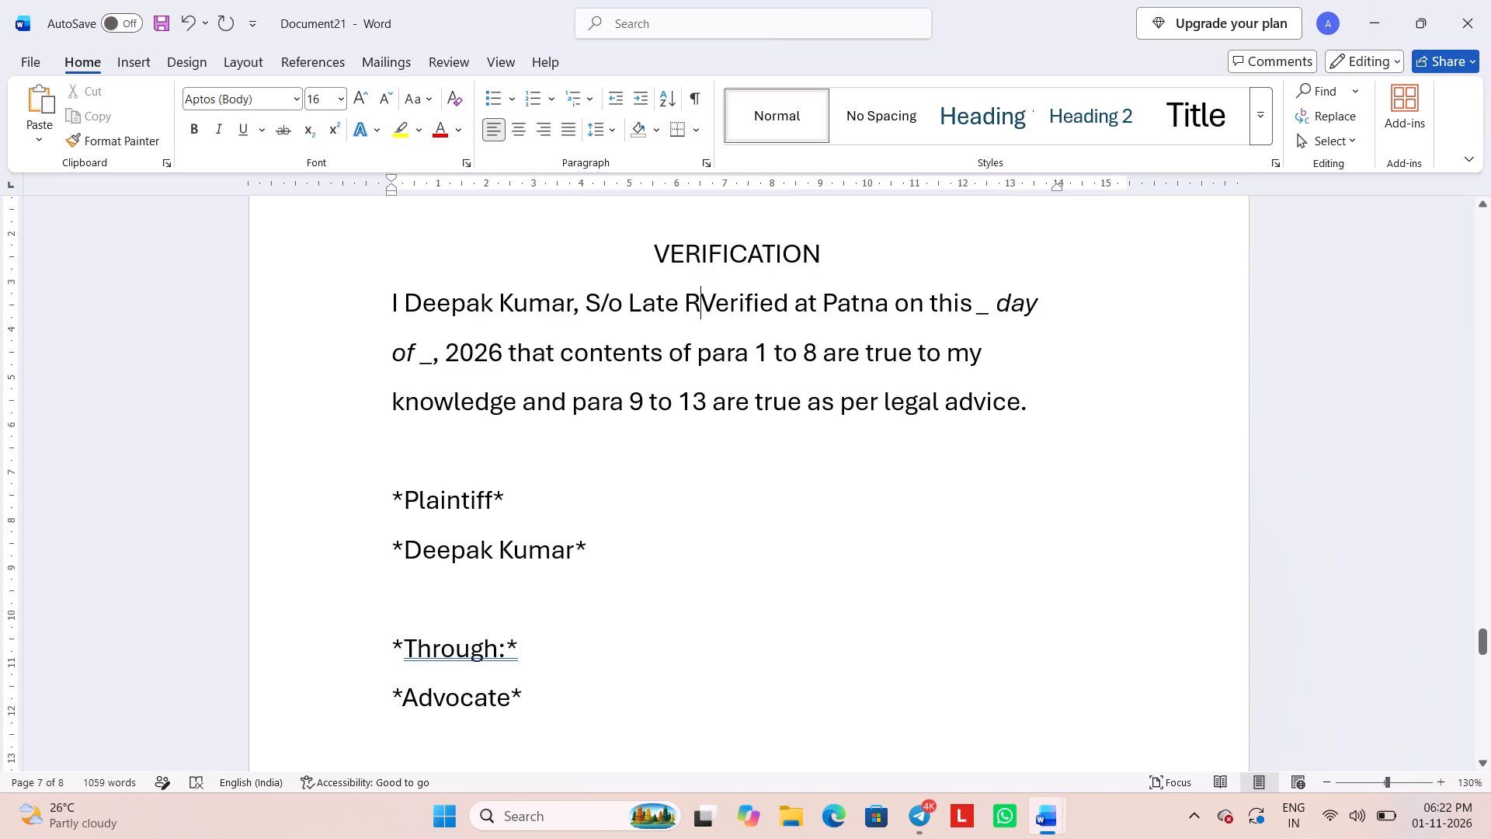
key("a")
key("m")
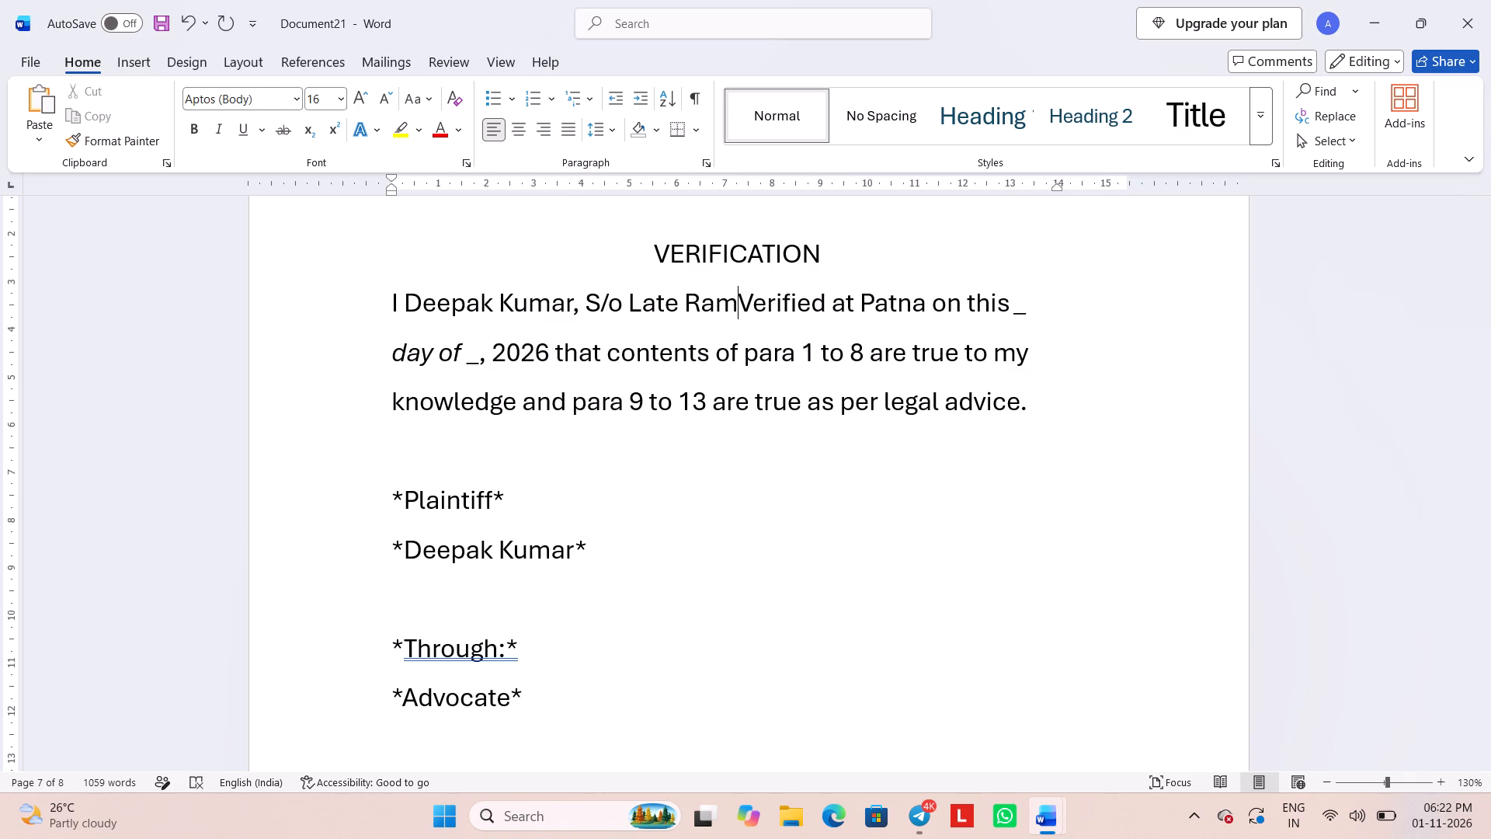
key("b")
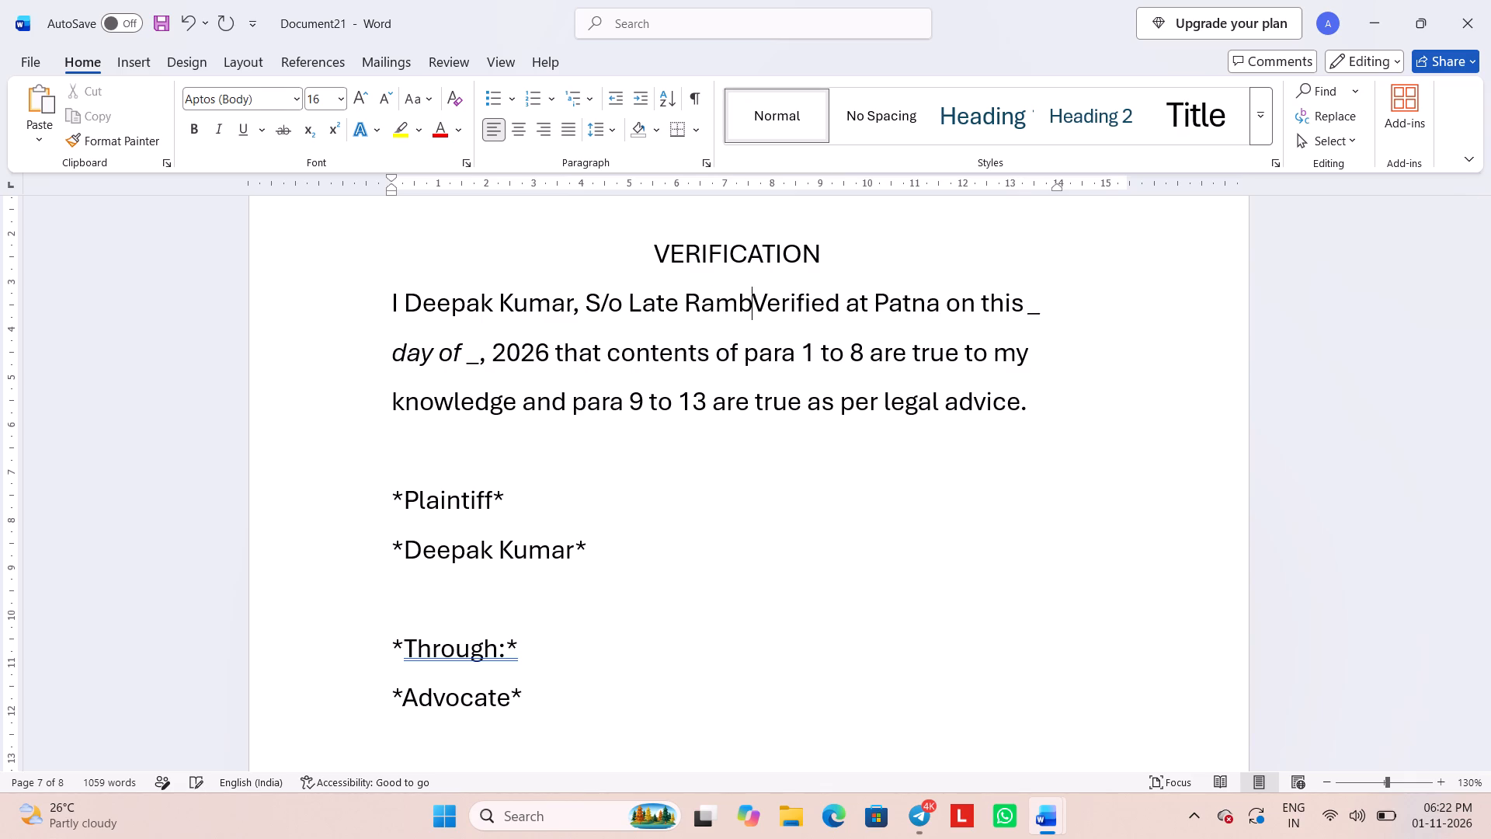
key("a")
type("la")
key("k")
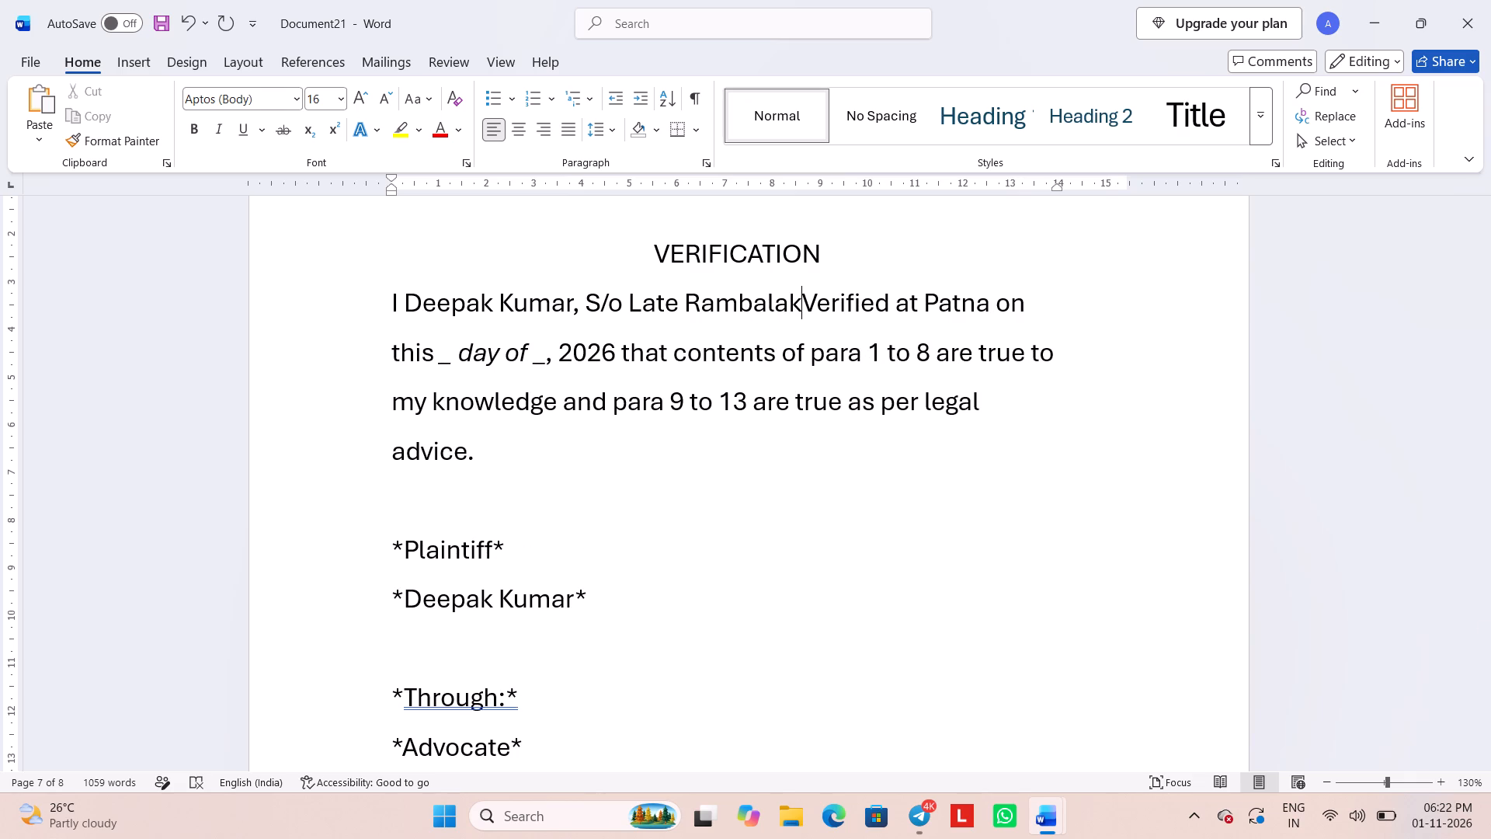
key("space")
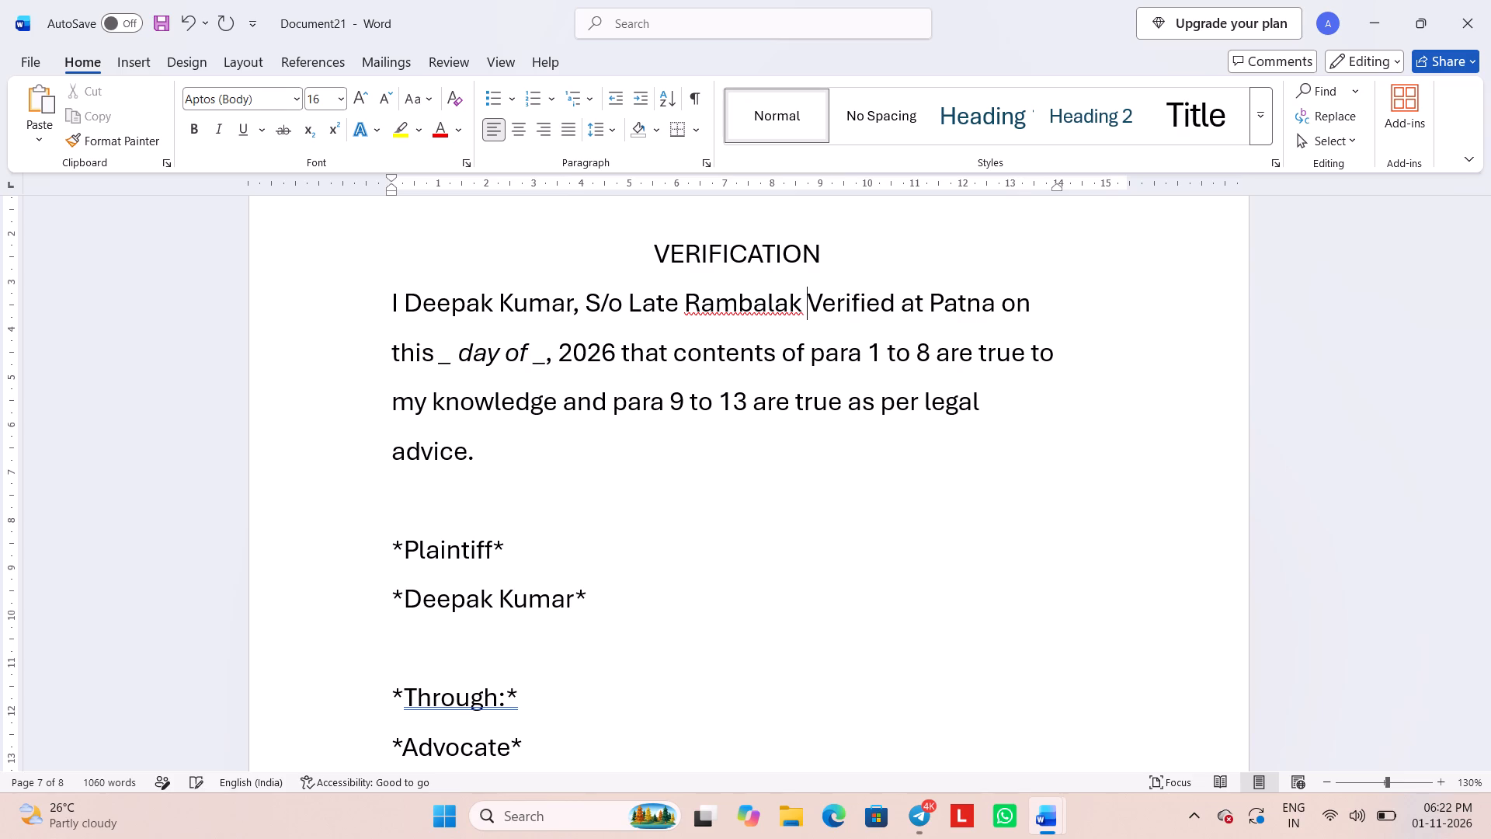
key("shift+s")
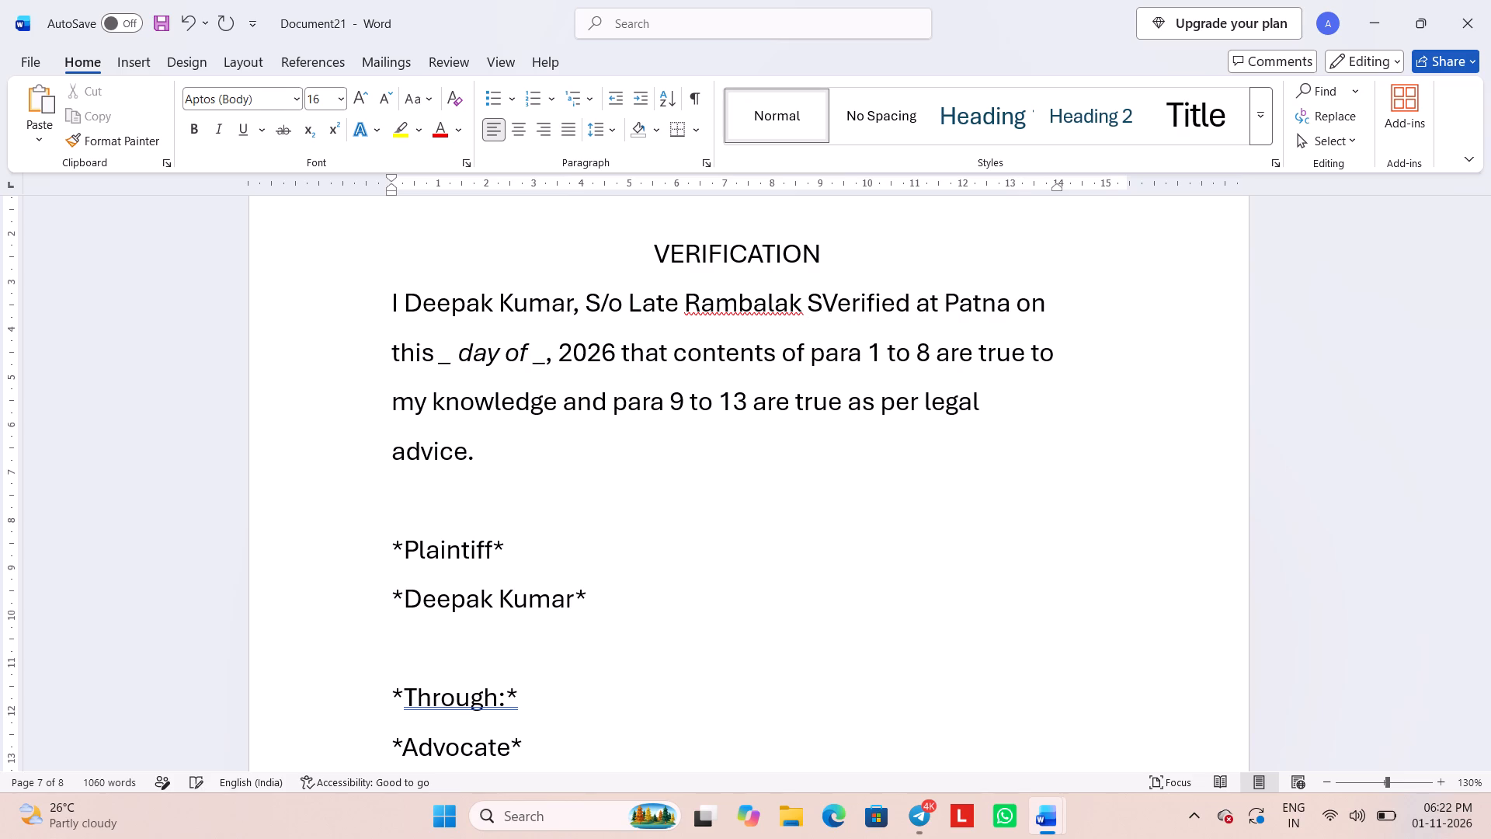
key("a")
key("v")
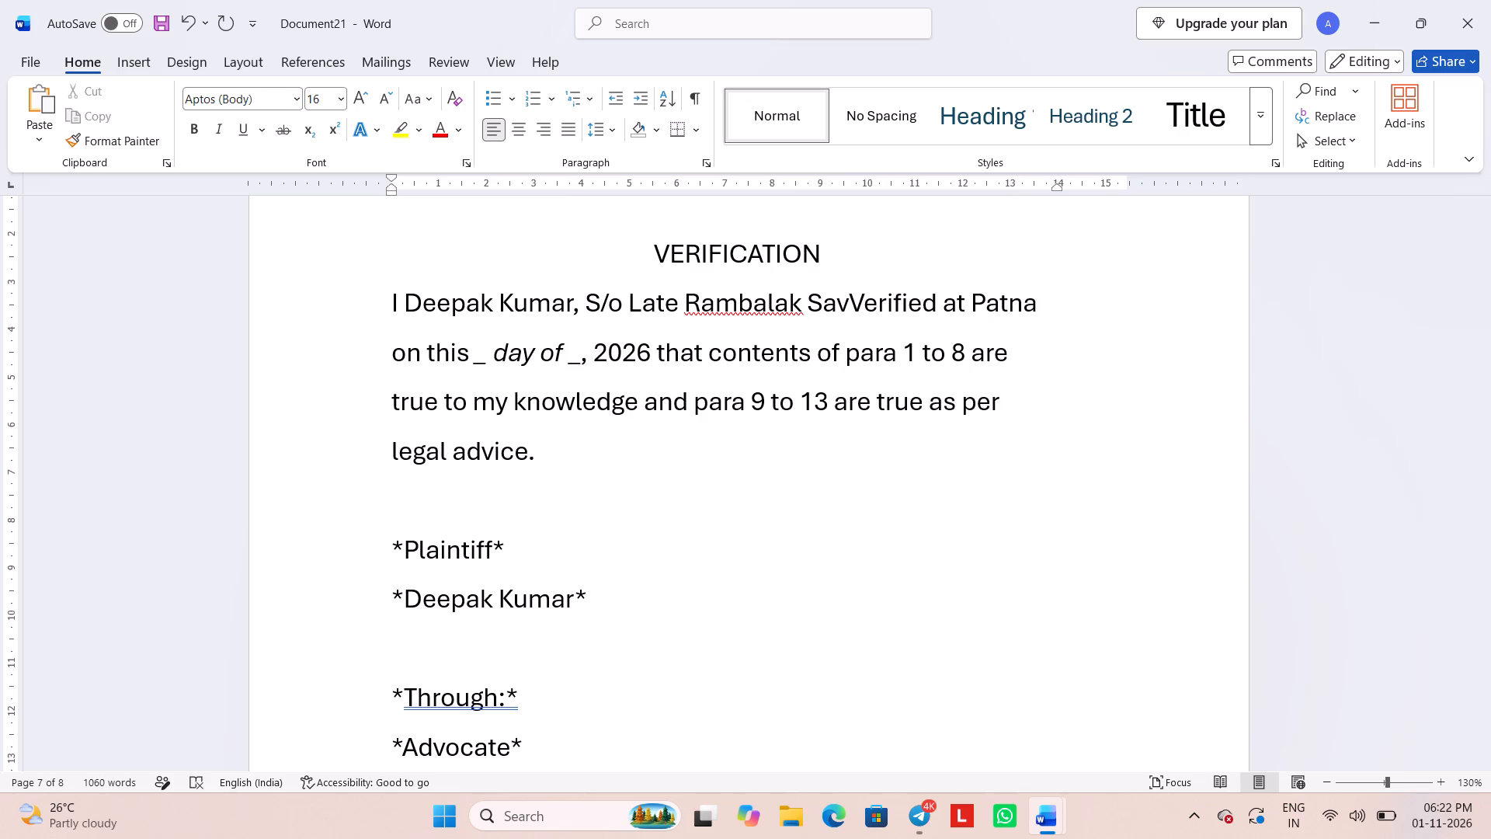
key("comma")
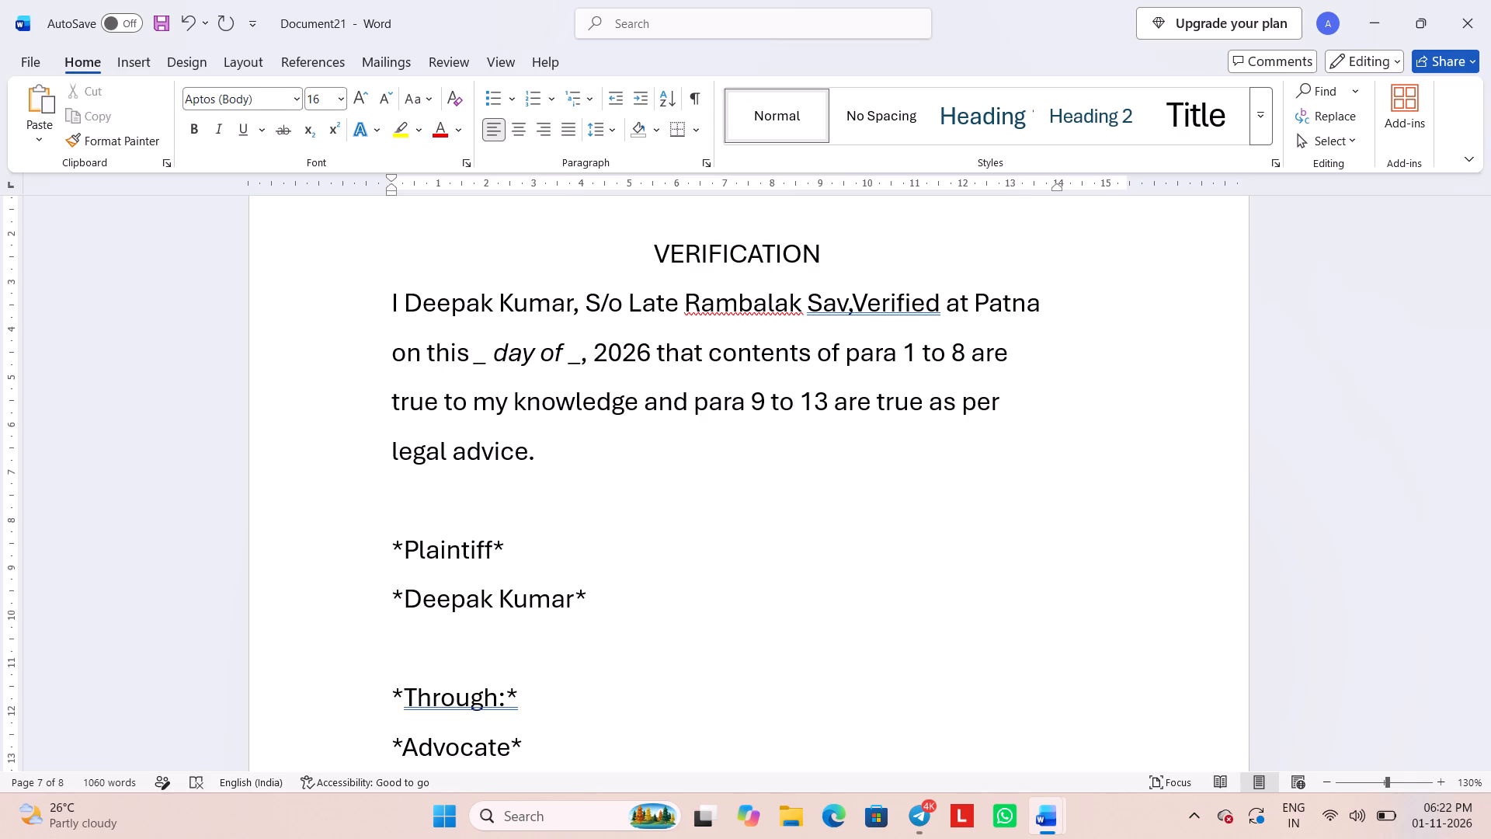
Add the residence label "R/o - Village-" after the father's name in the verification paragraph.
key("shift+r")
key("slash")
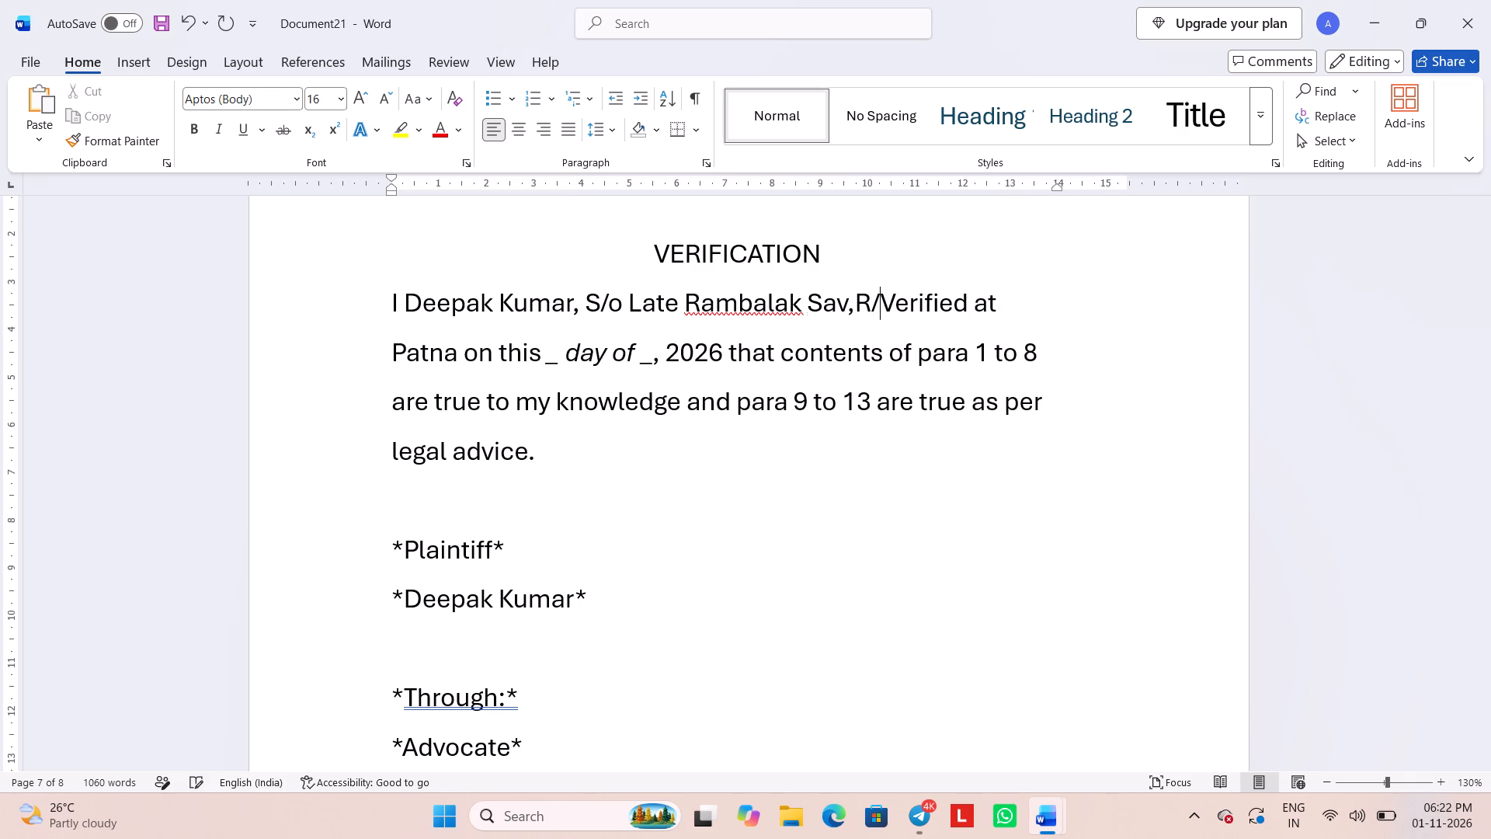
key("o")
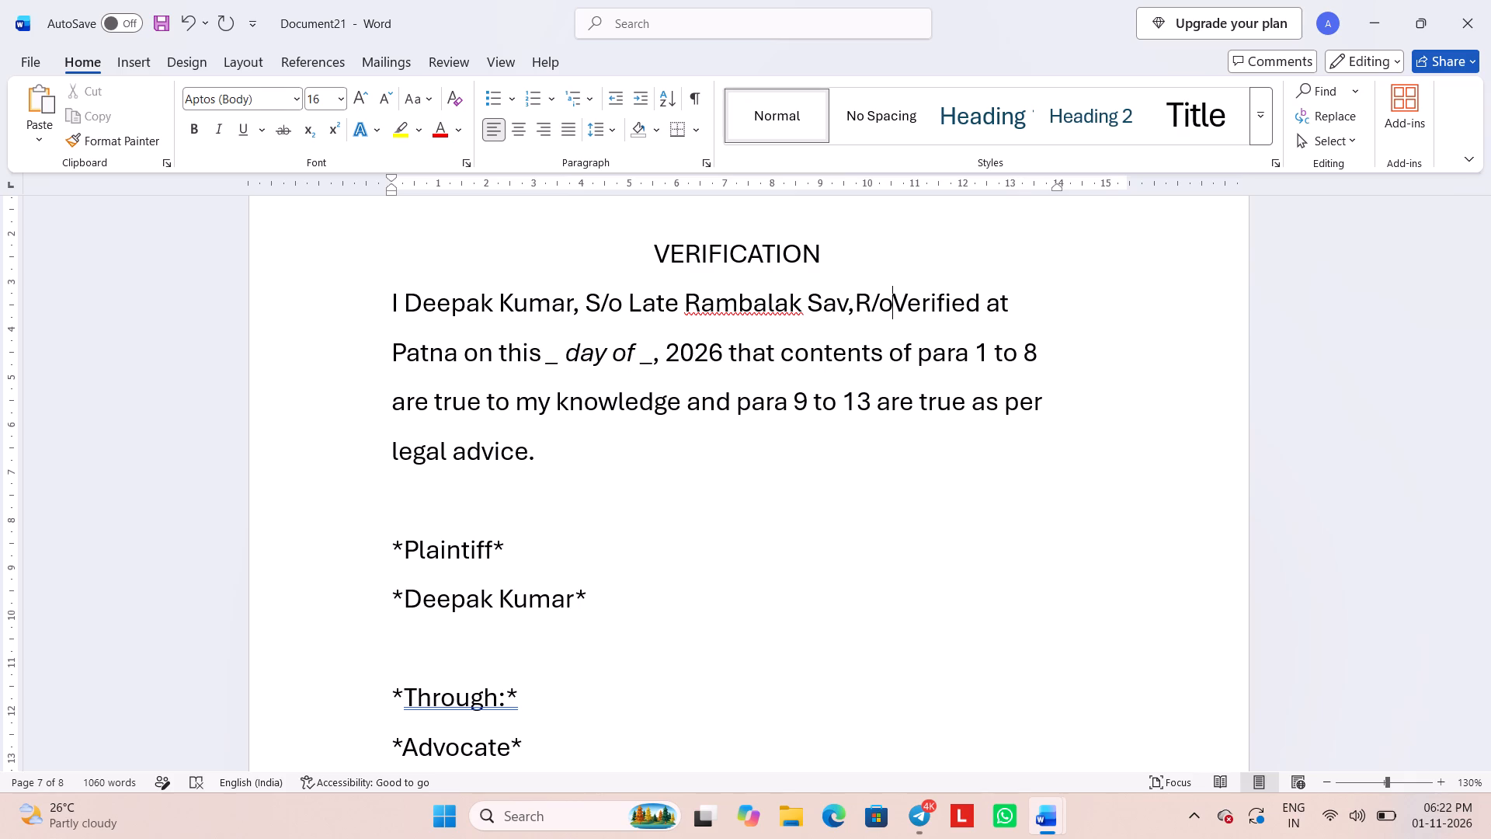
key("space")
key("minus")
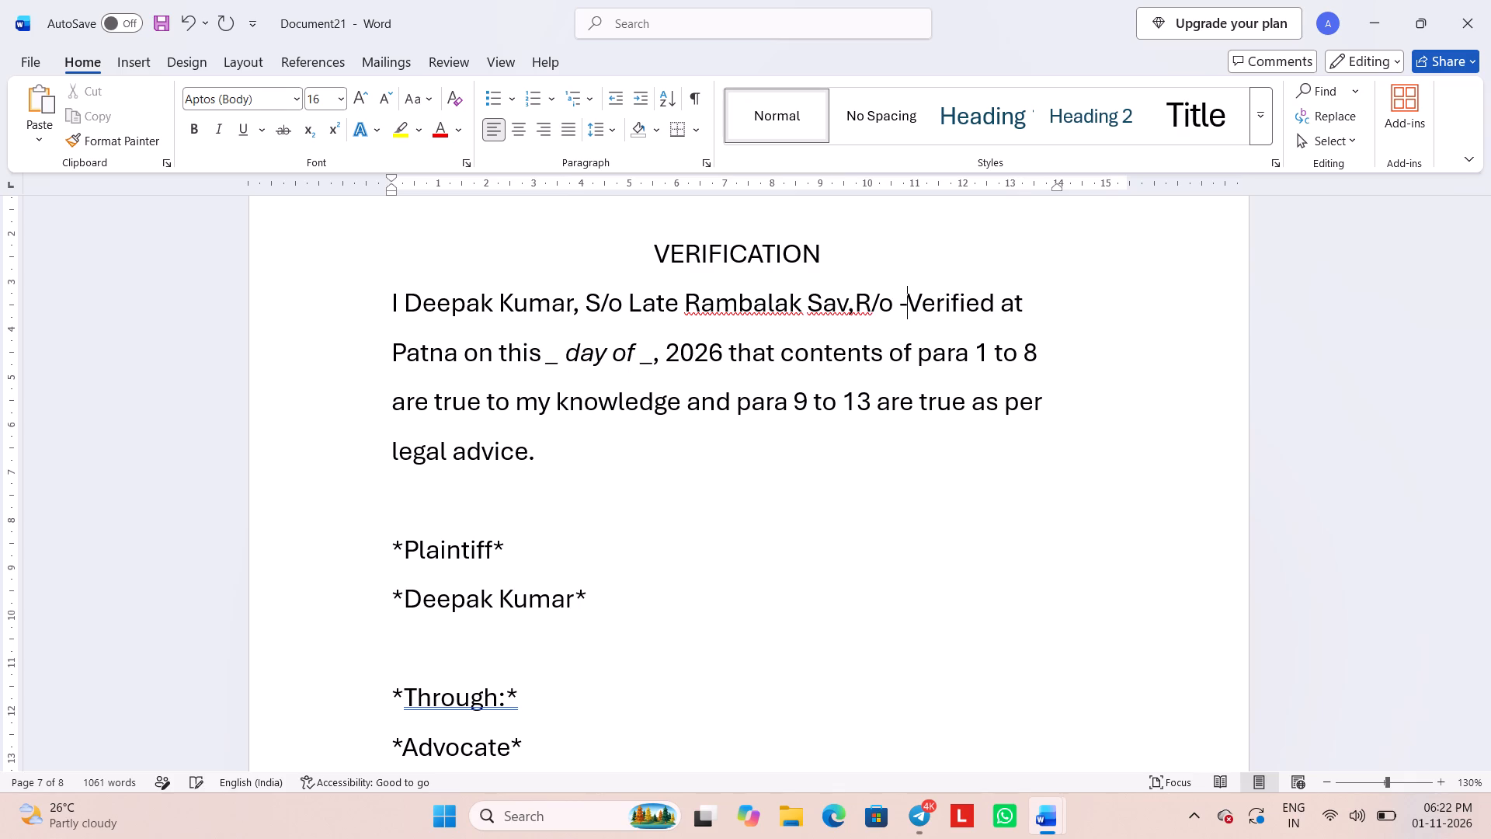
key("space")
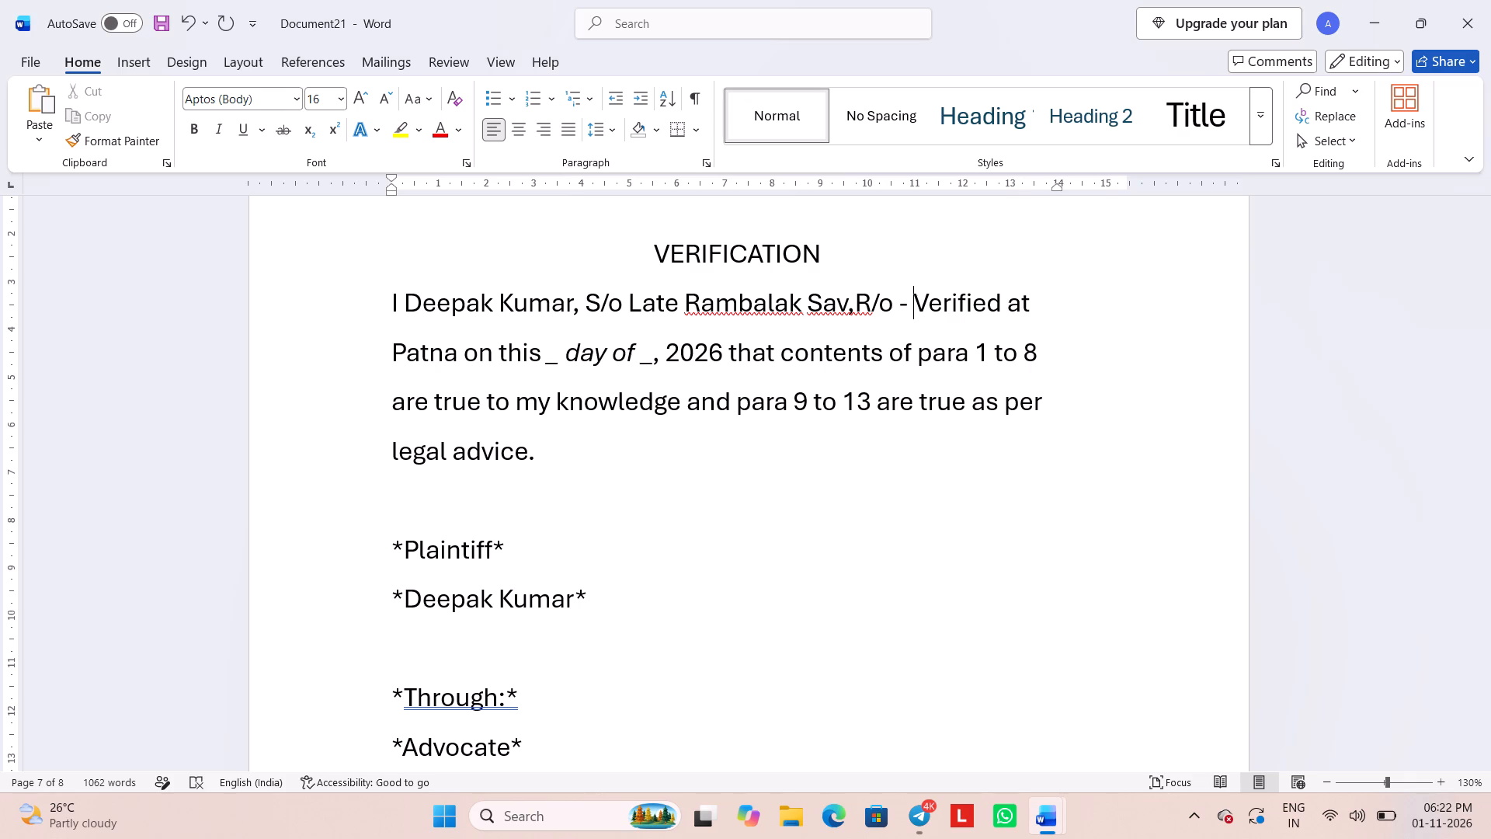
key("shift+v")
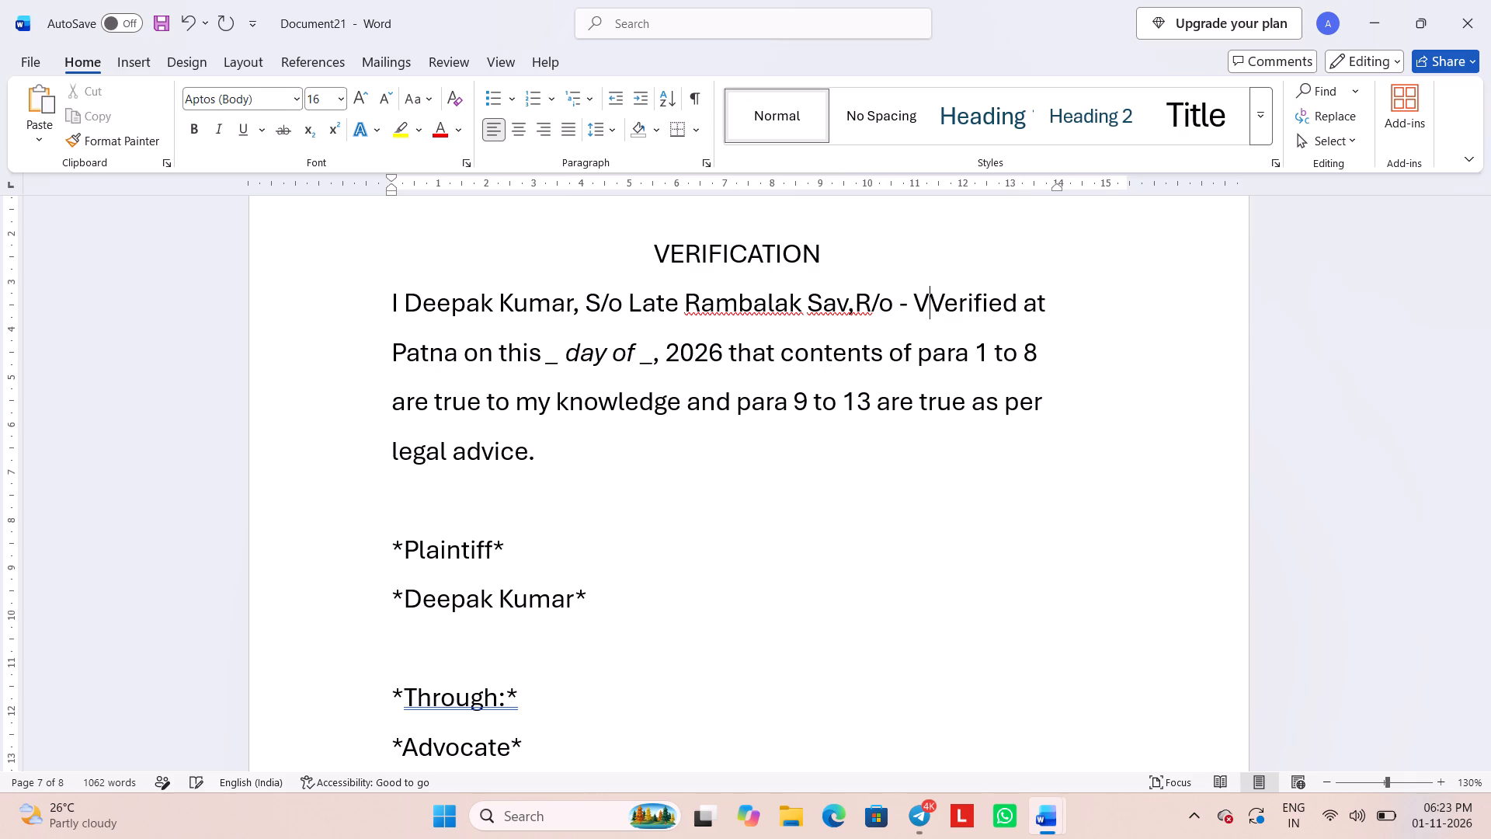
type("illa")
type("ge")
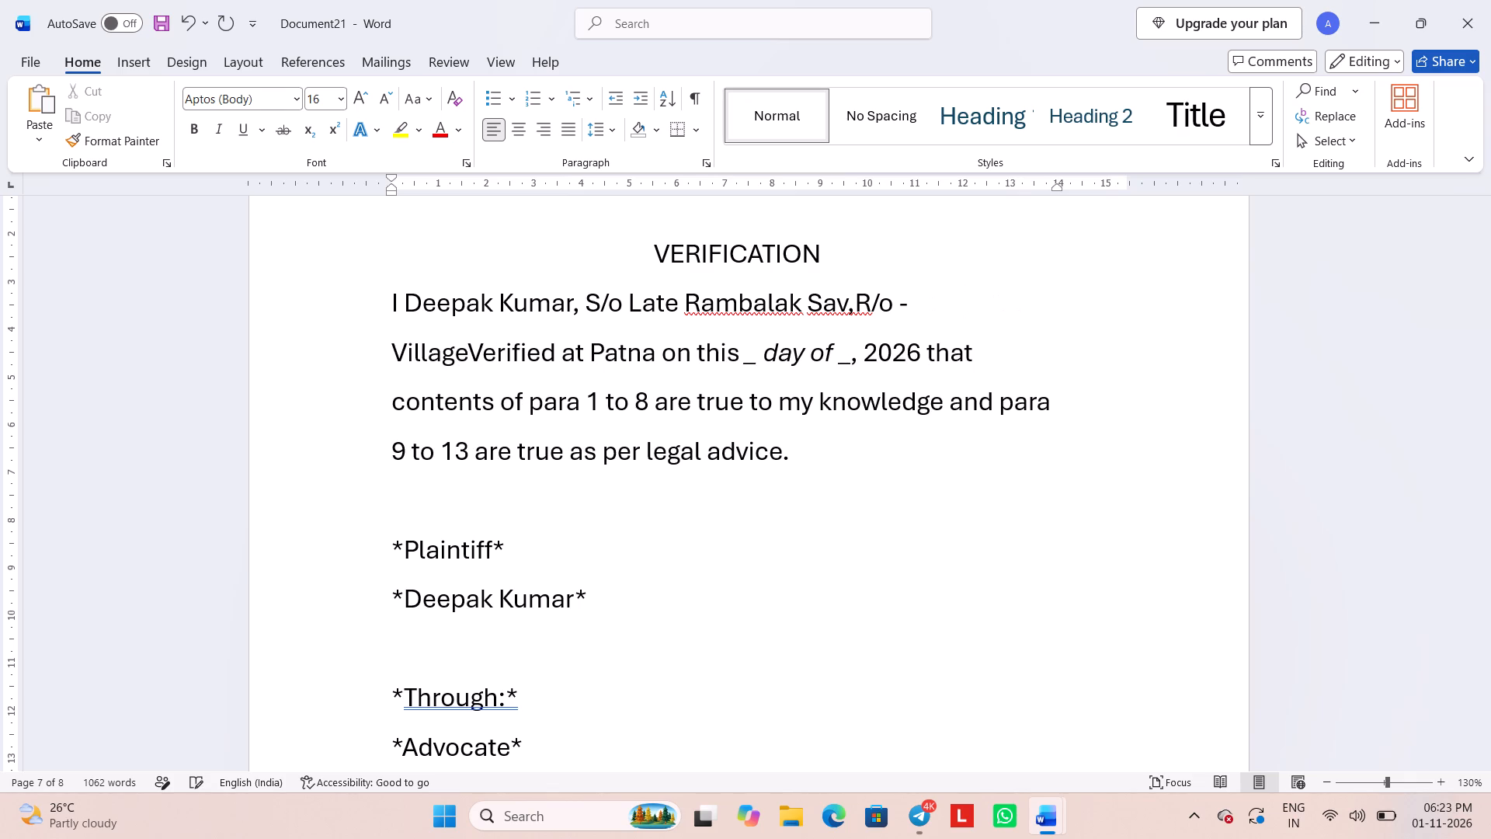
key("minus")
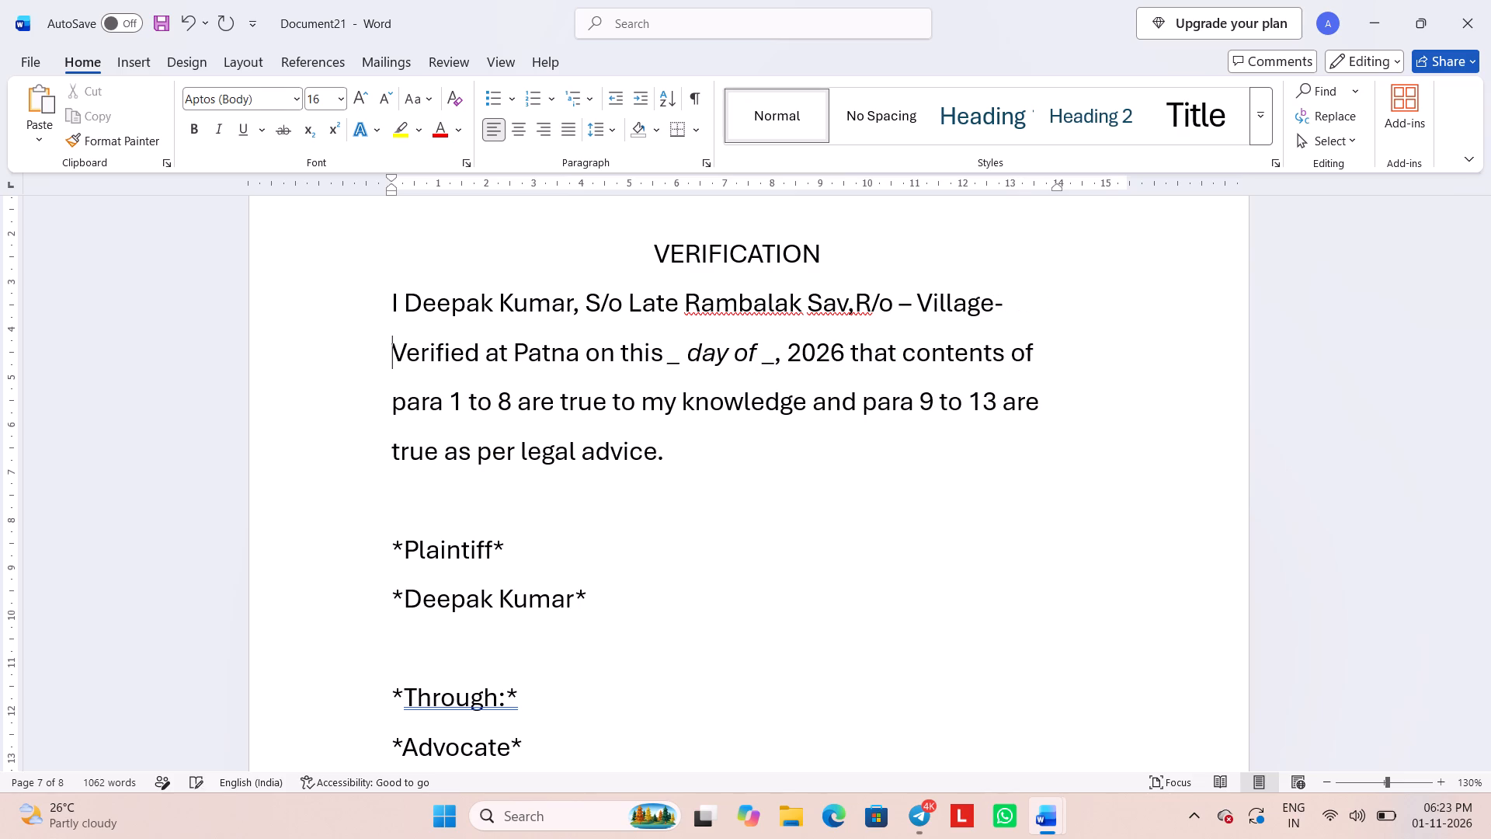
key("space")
Enter the name of the plaintiff's village after "Village-", followed by a comma and a space.
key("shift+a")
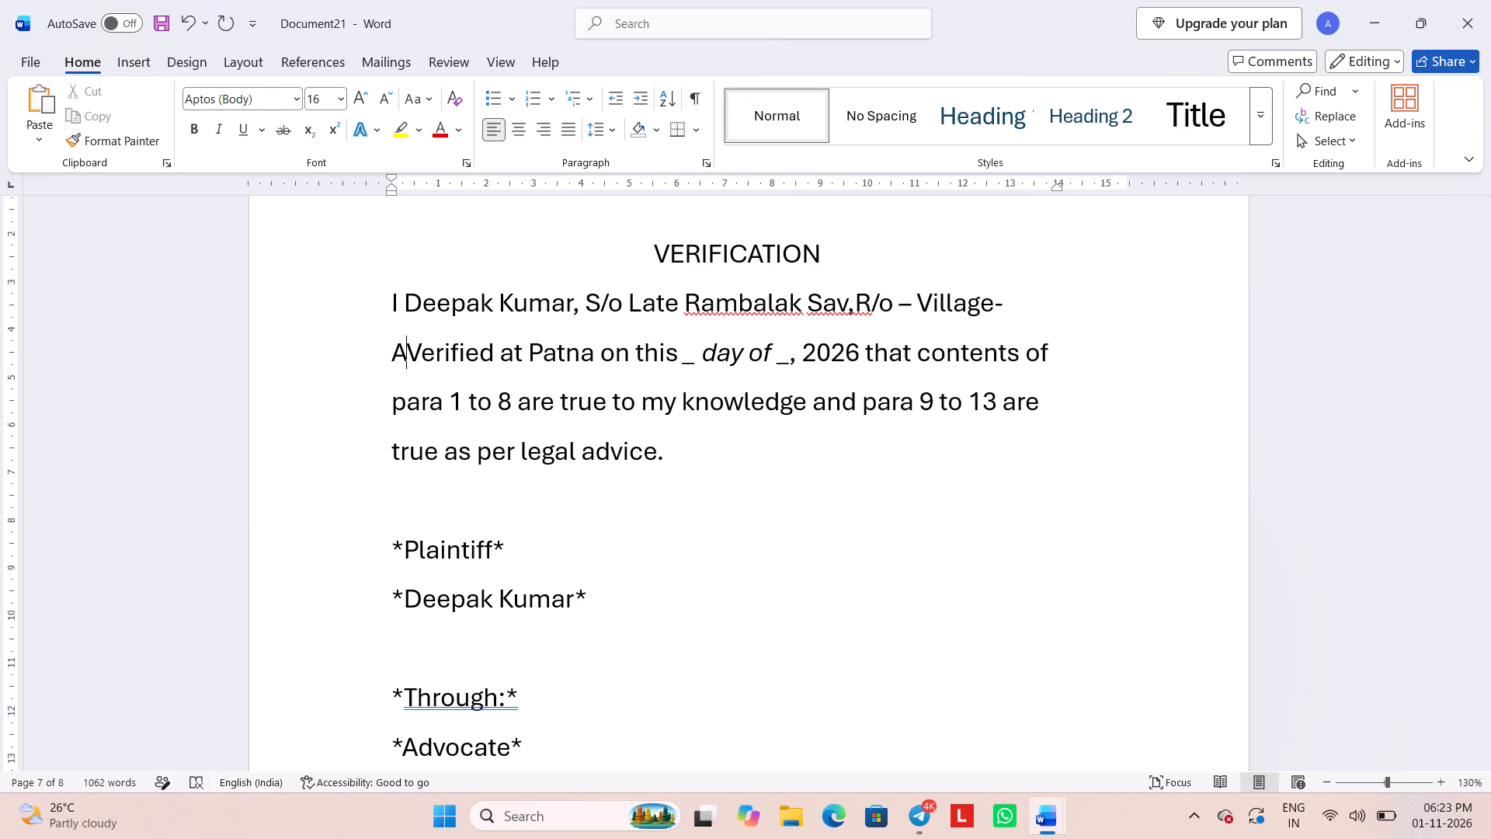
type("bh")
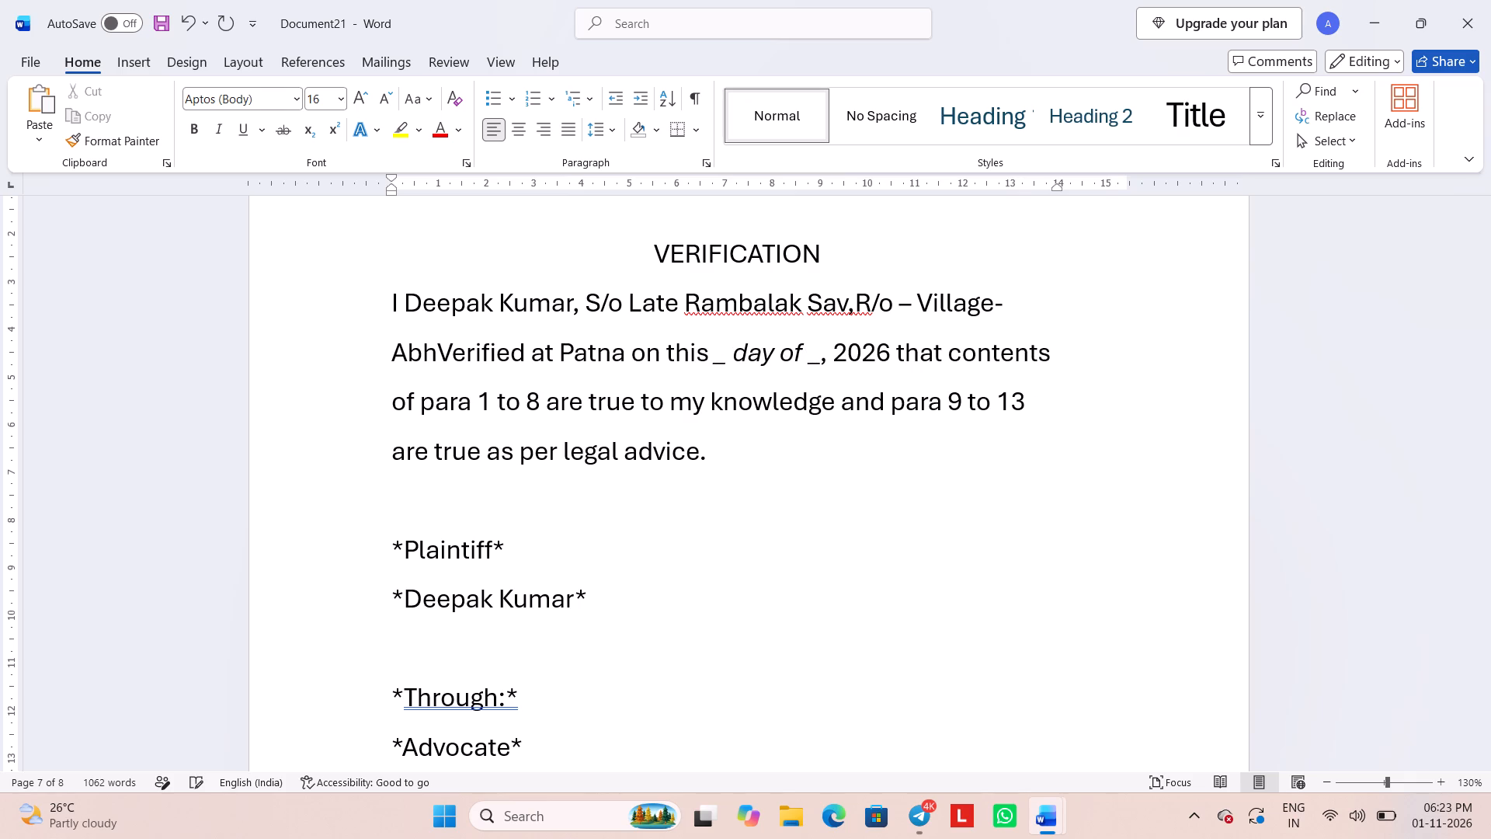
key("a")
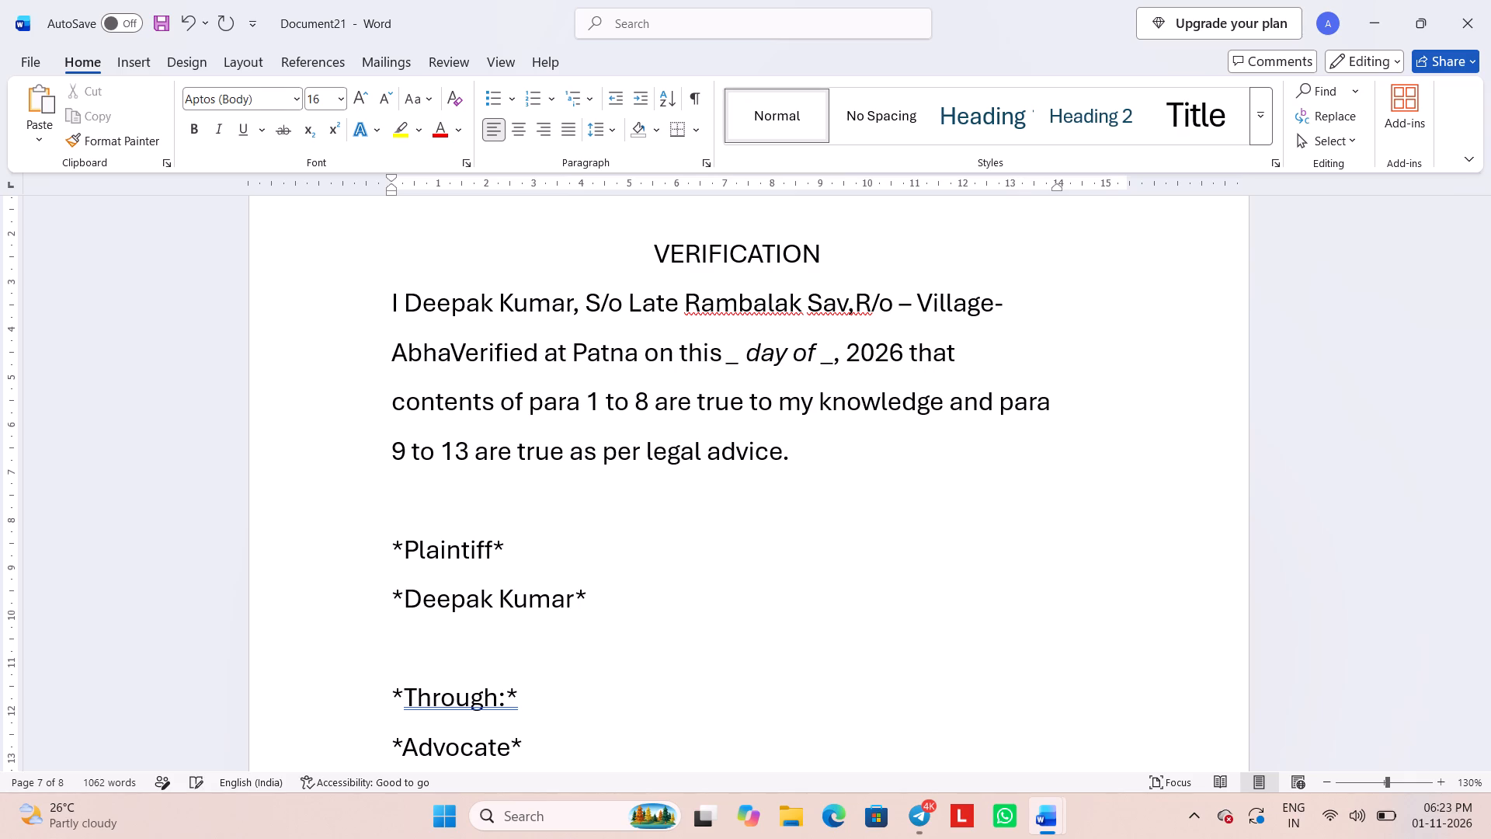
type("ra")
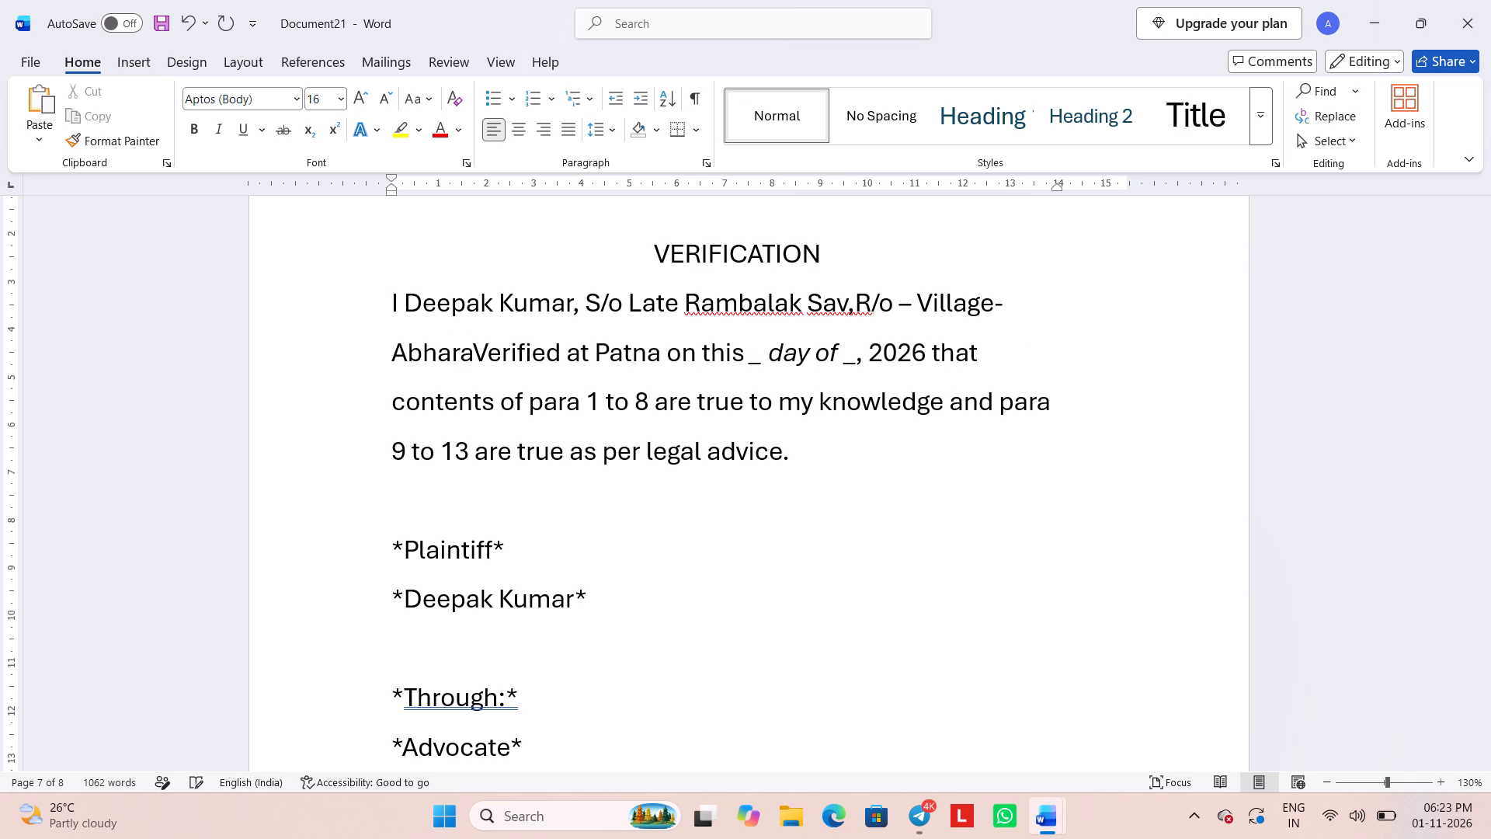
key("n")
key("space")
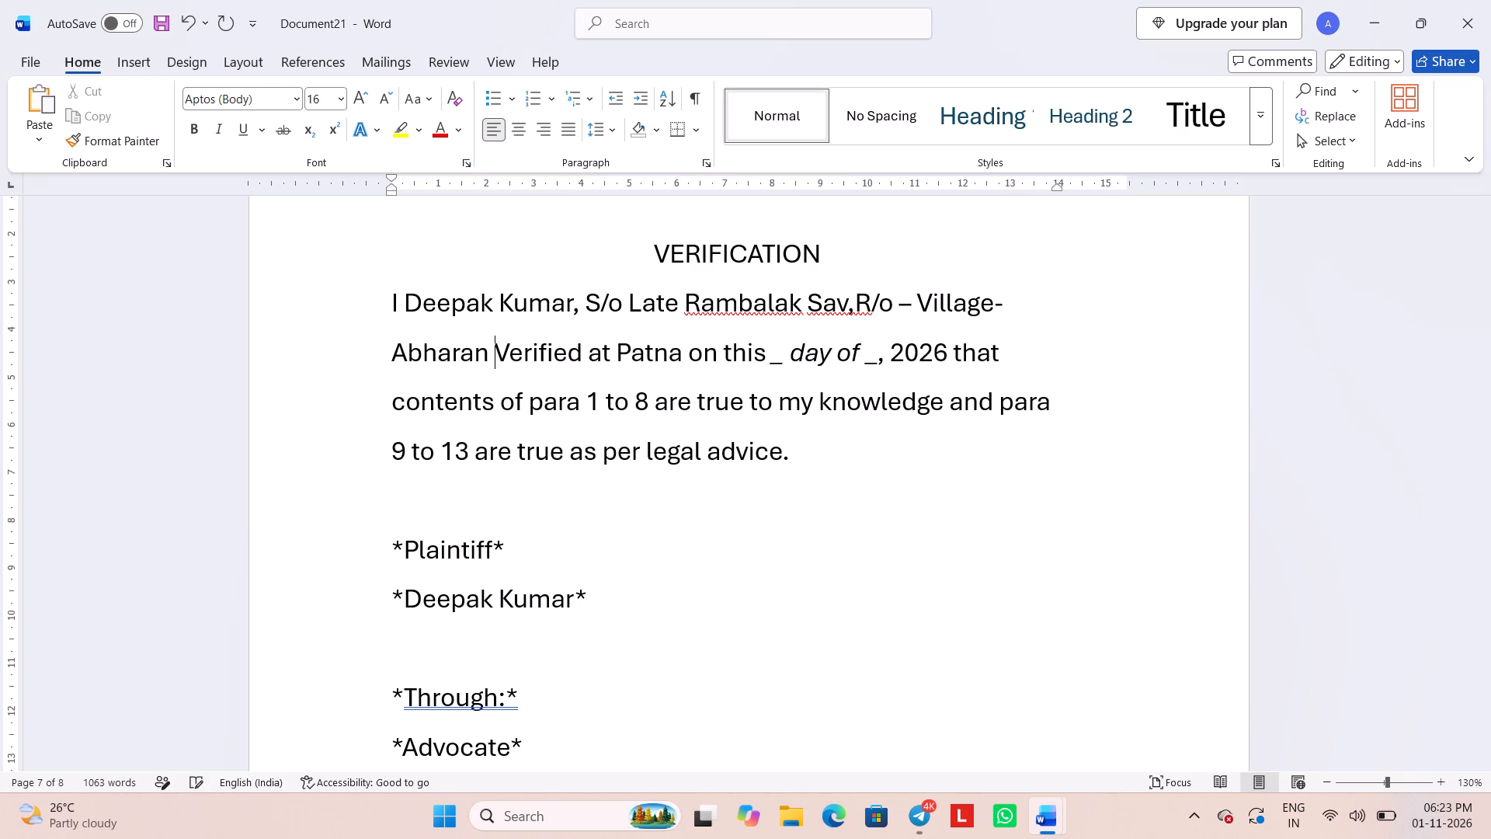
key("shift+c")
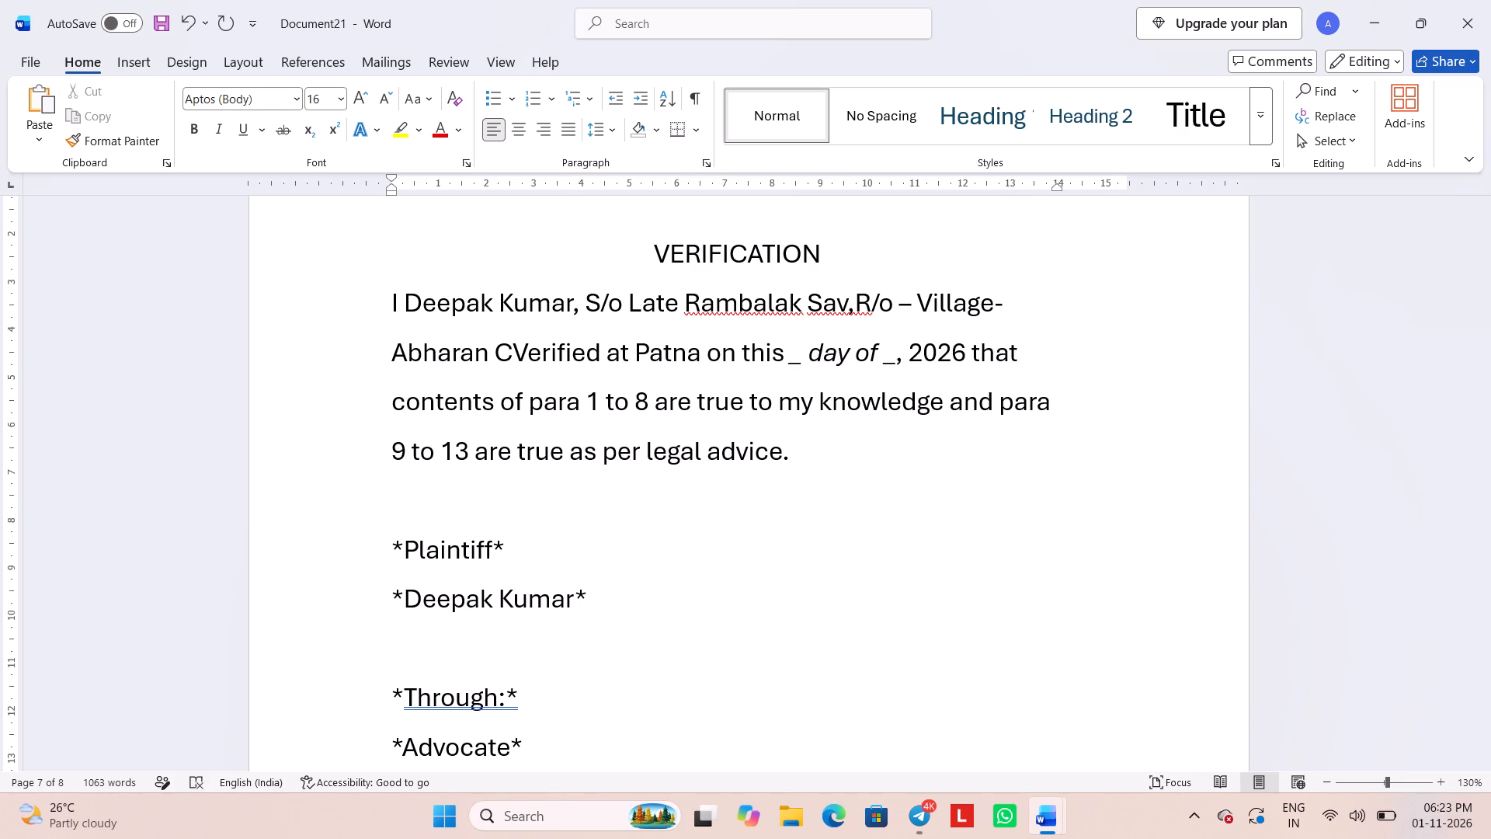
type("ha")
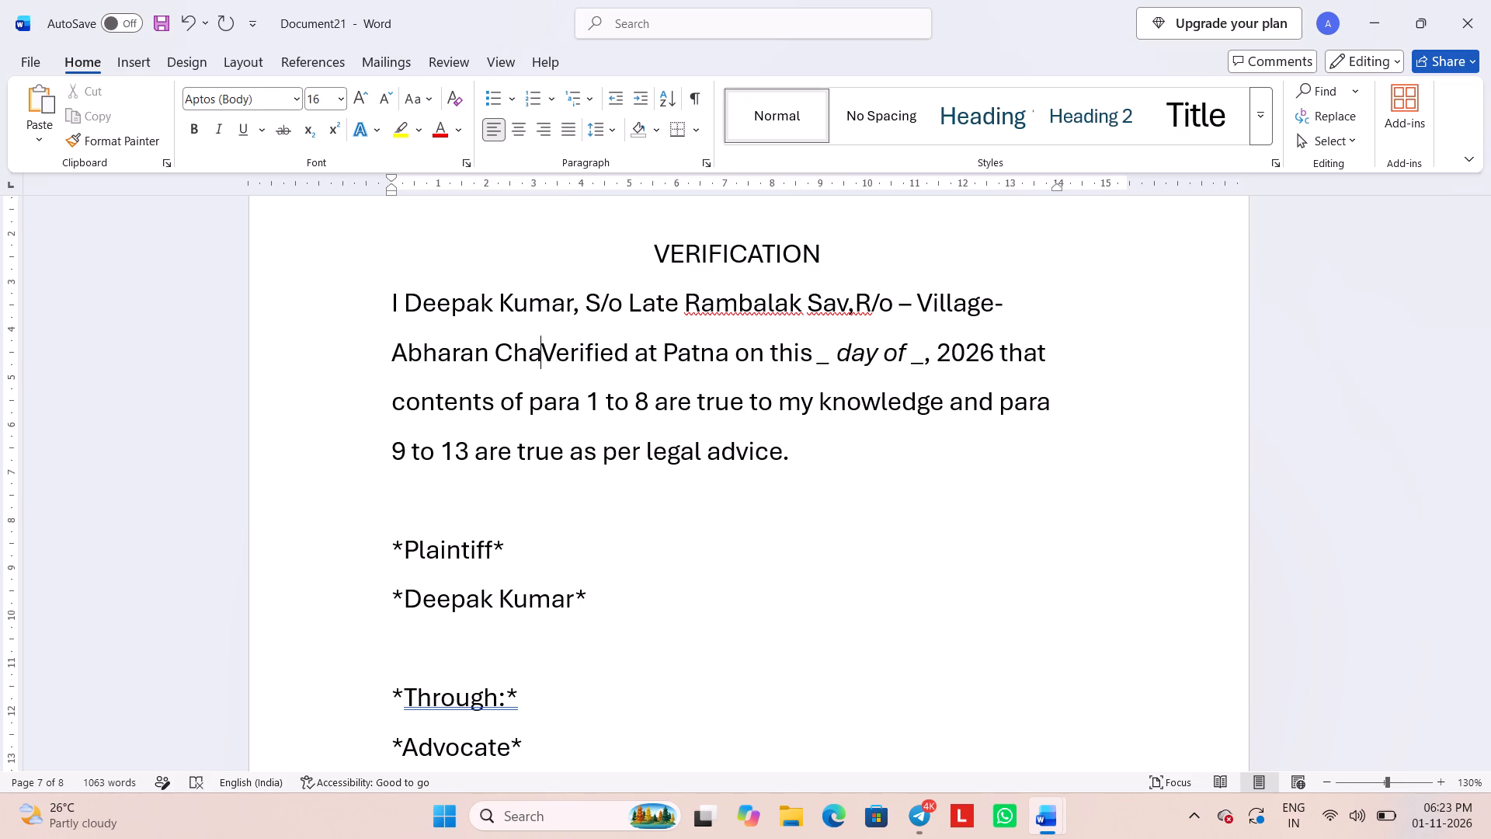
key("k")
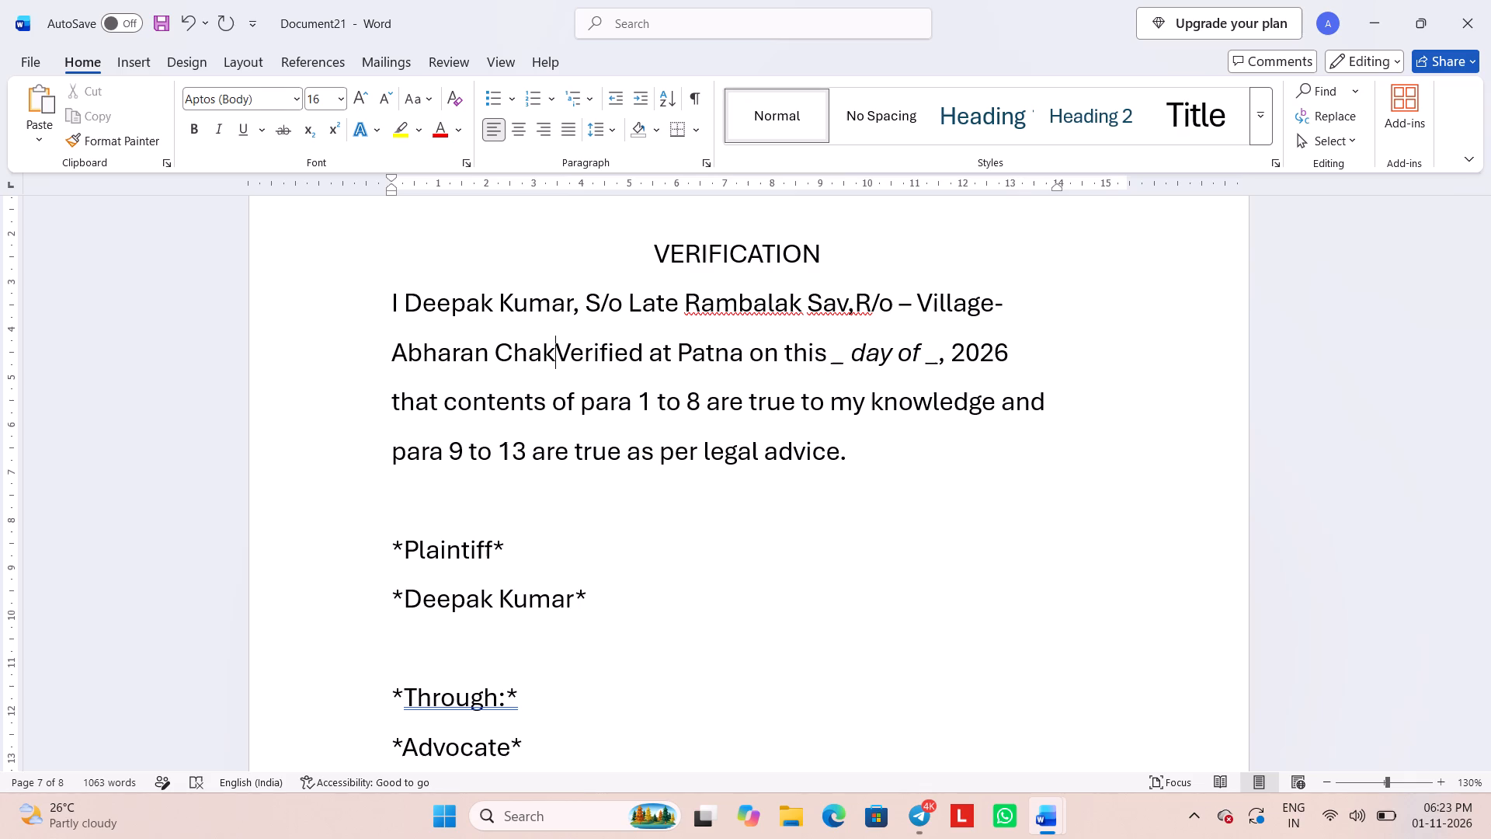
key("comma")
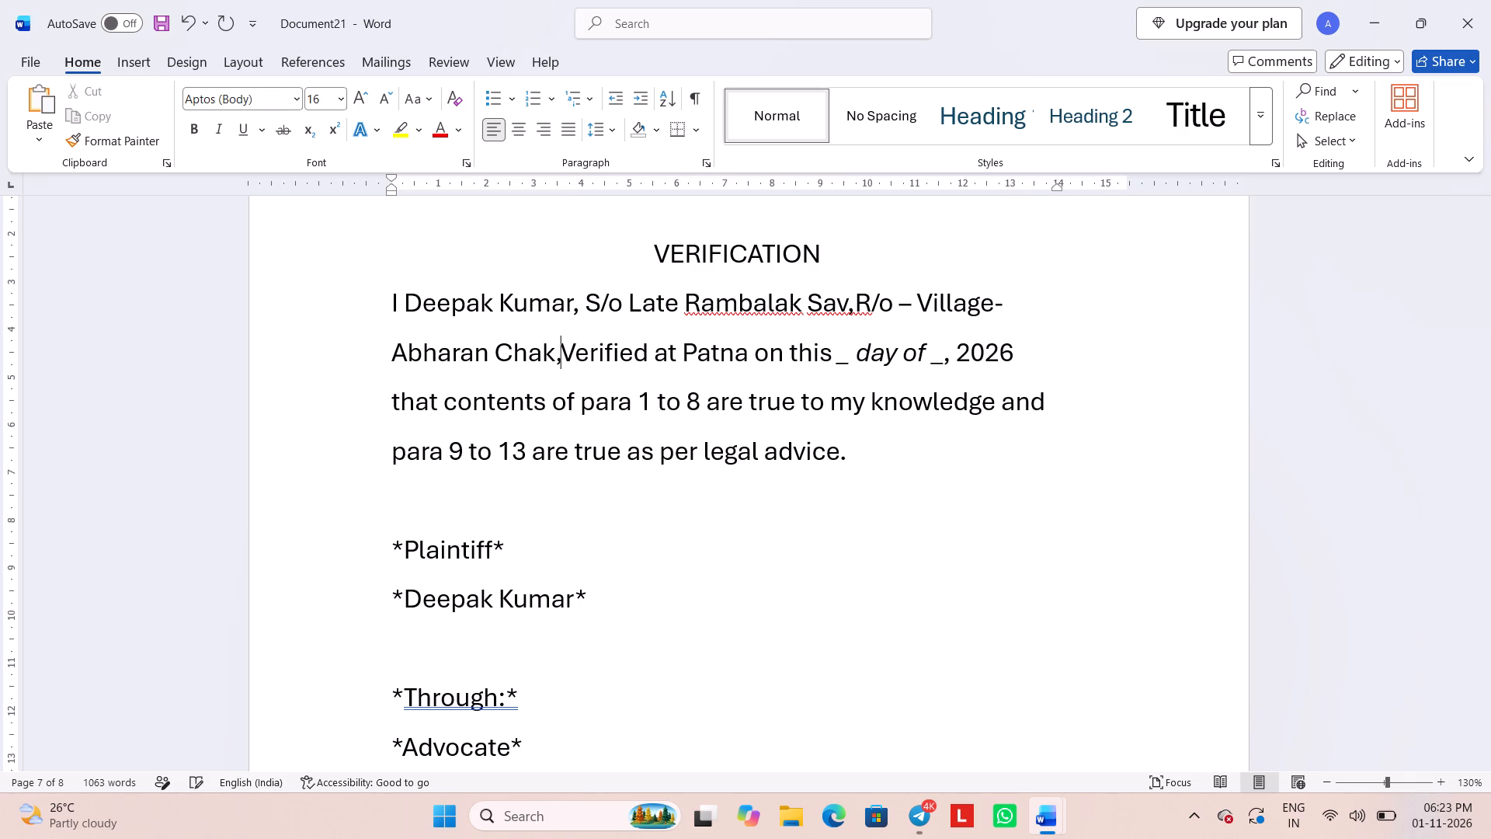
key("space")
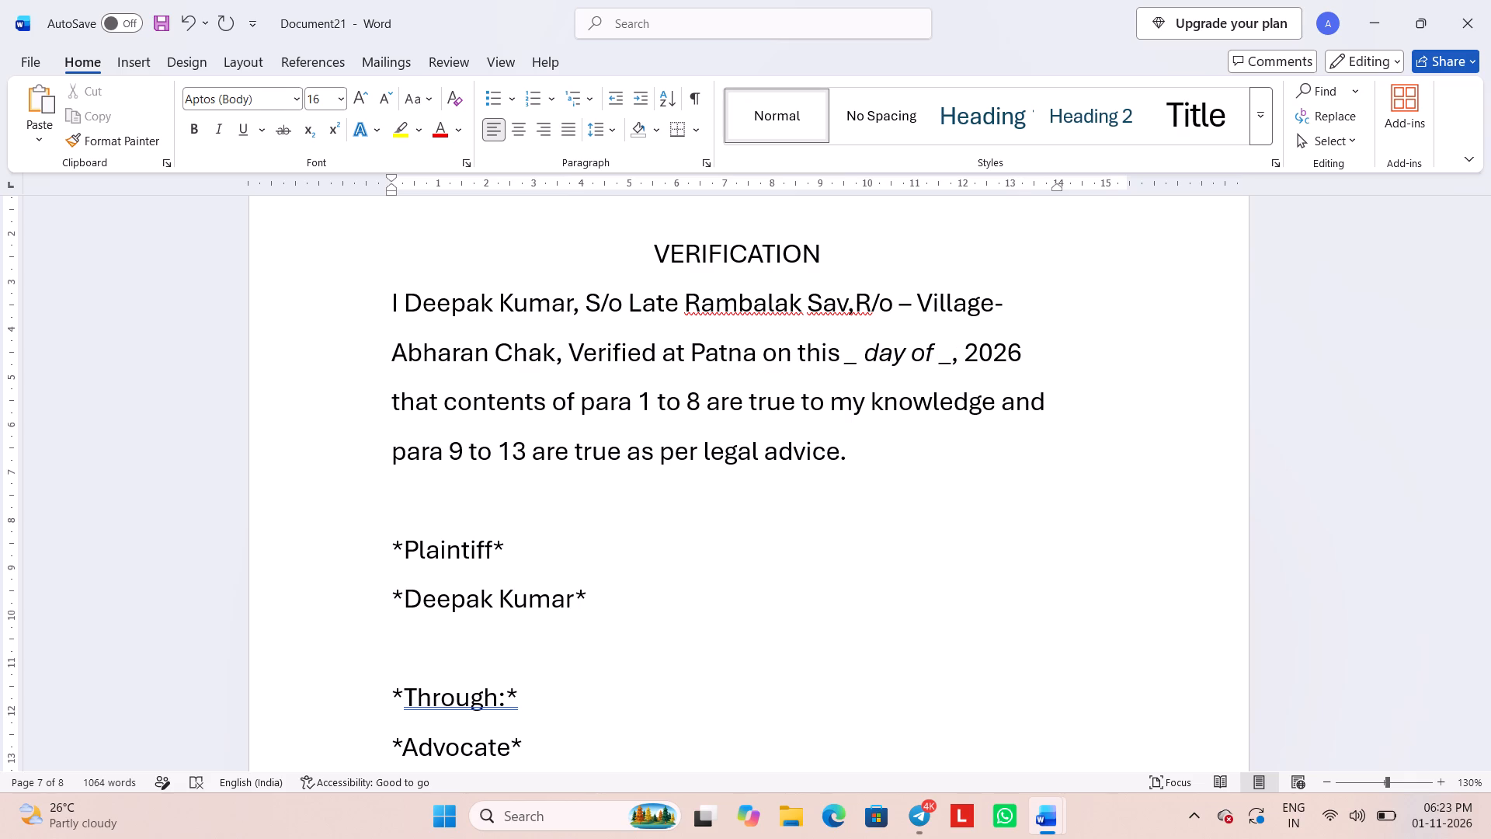
Add "P.S.-" and the name of the plaintiff's police station after the village, followed by a comma and a space.
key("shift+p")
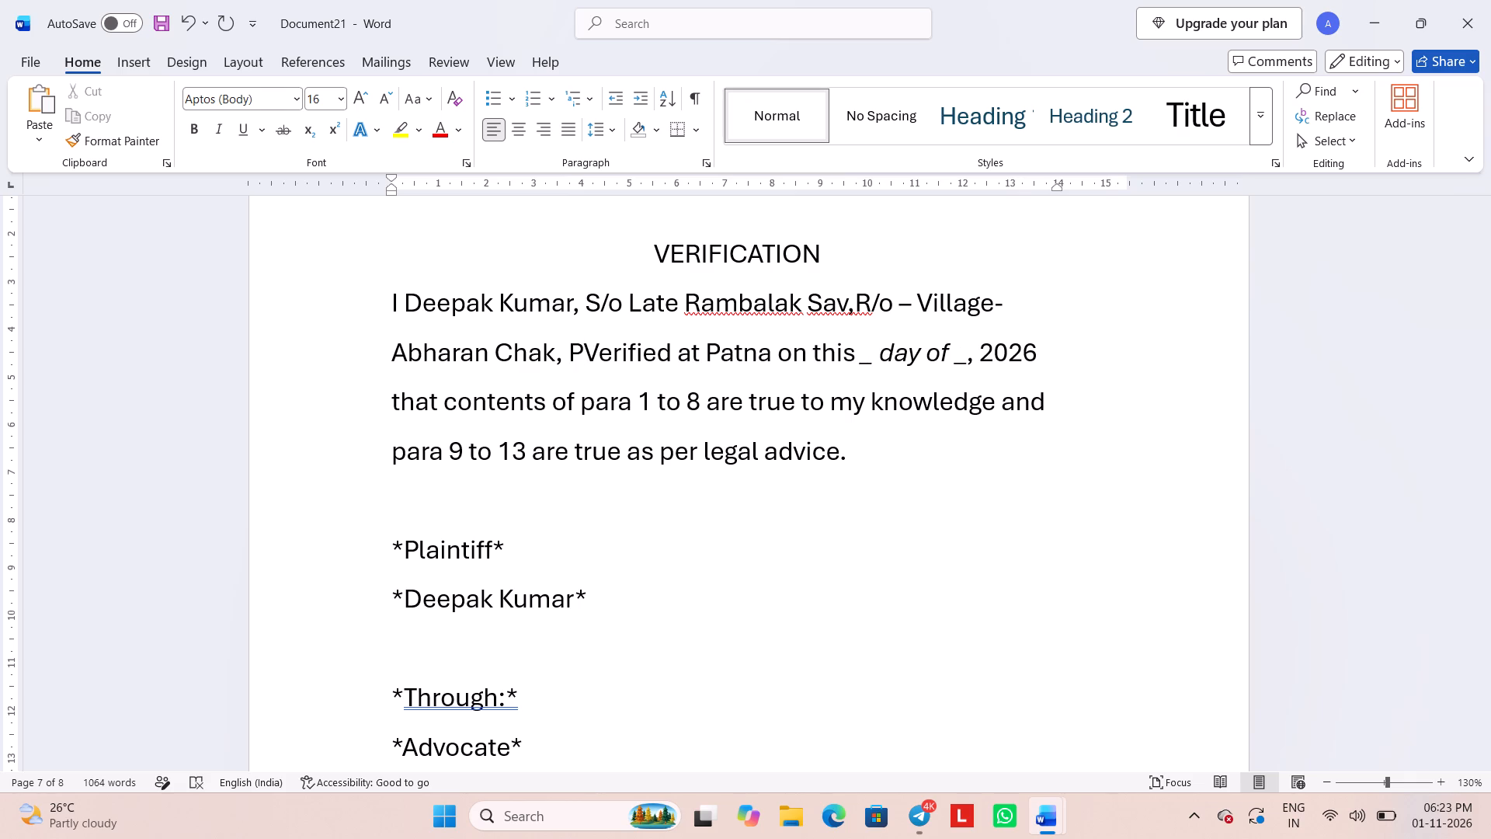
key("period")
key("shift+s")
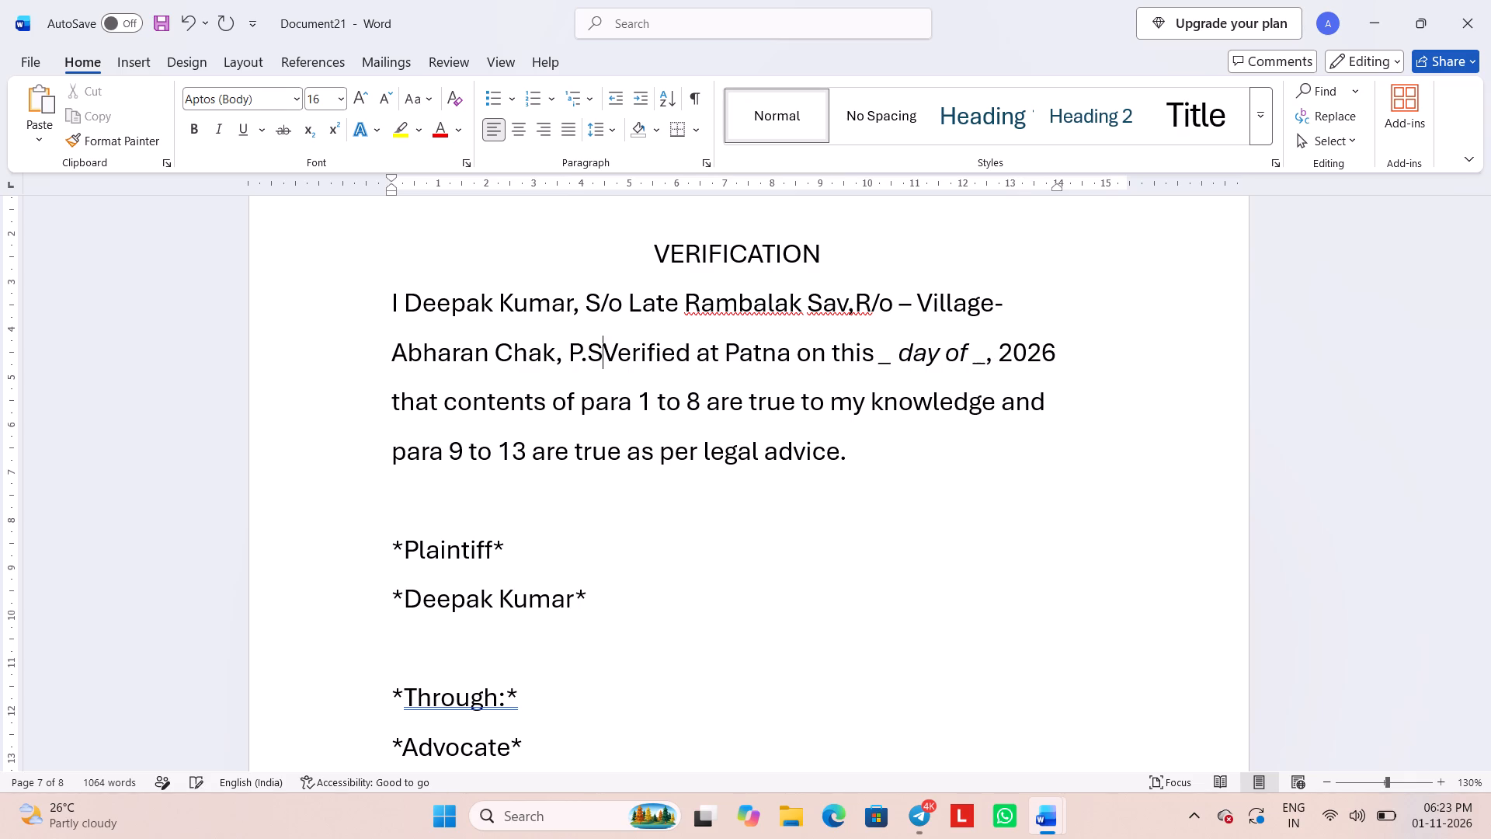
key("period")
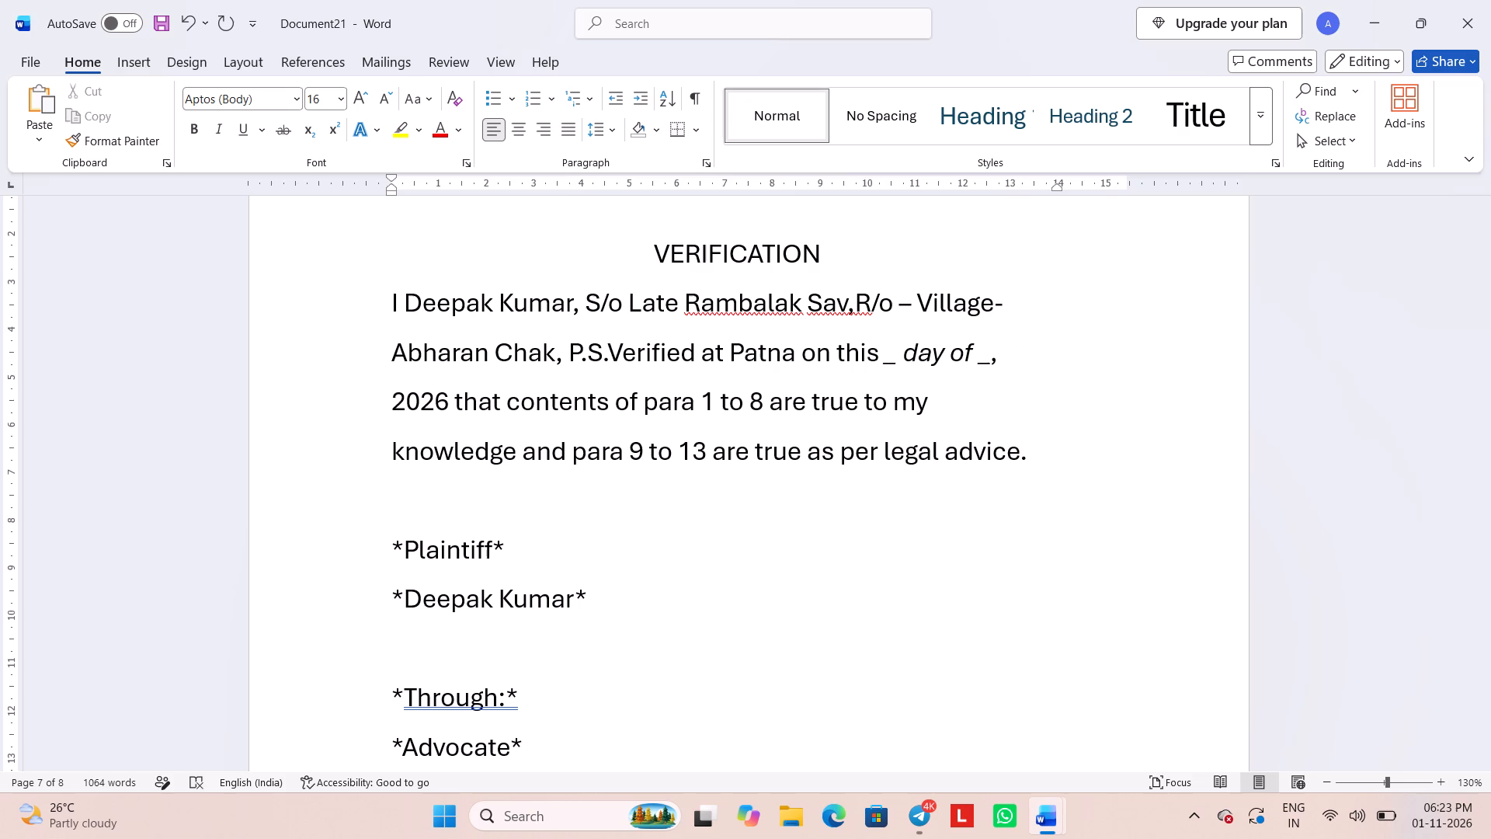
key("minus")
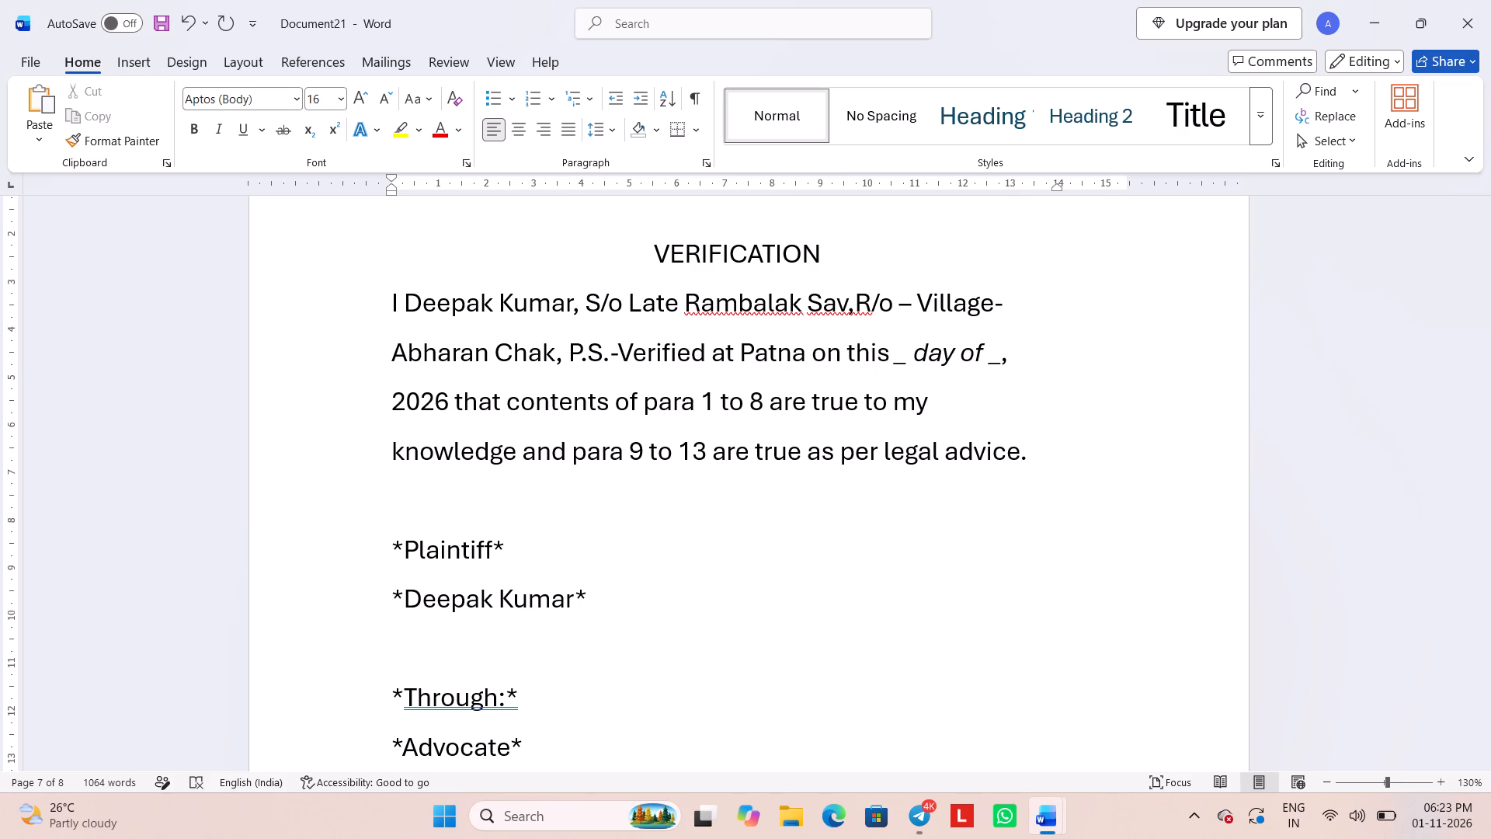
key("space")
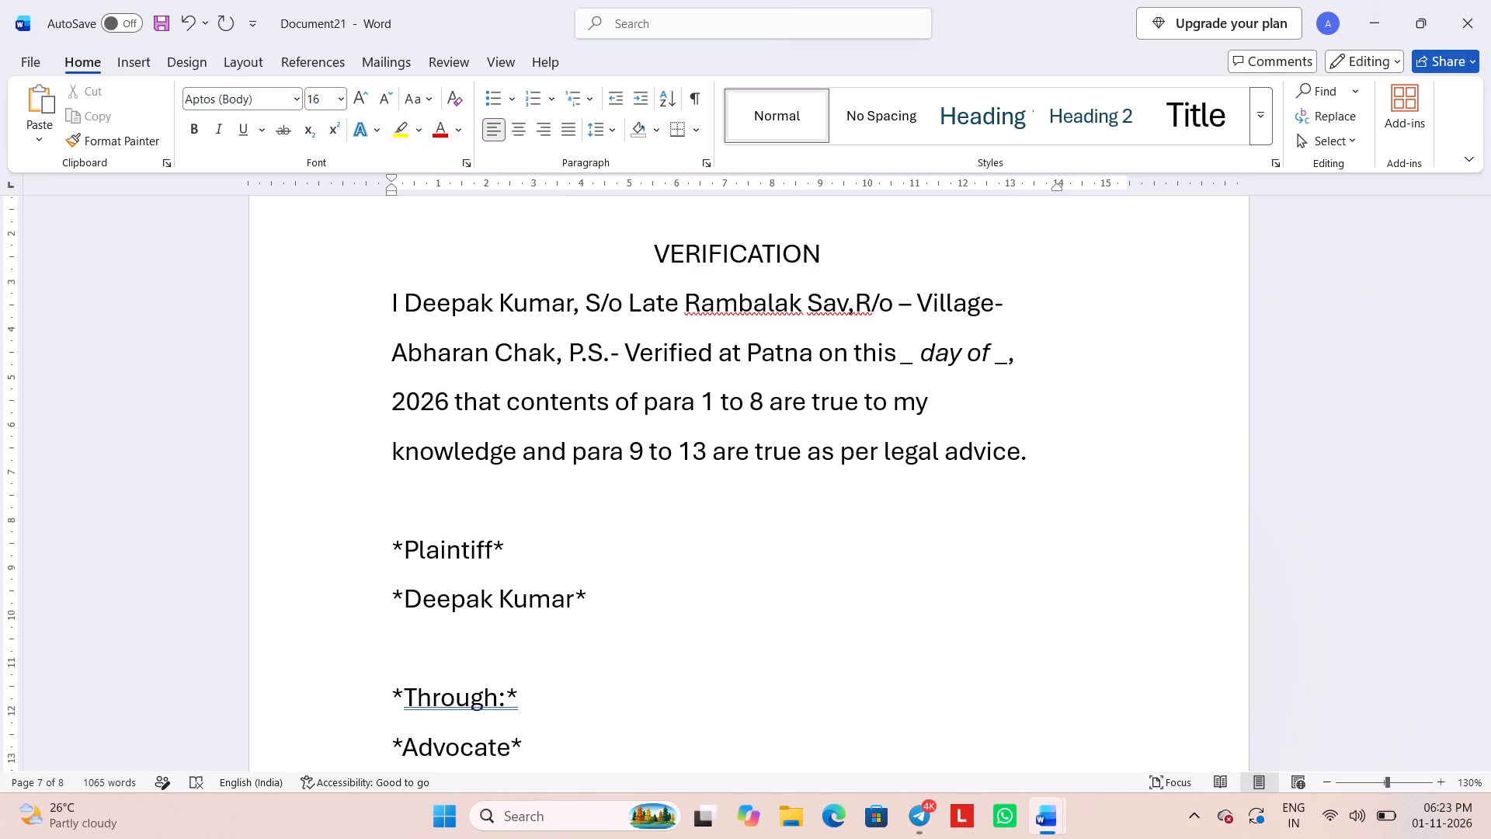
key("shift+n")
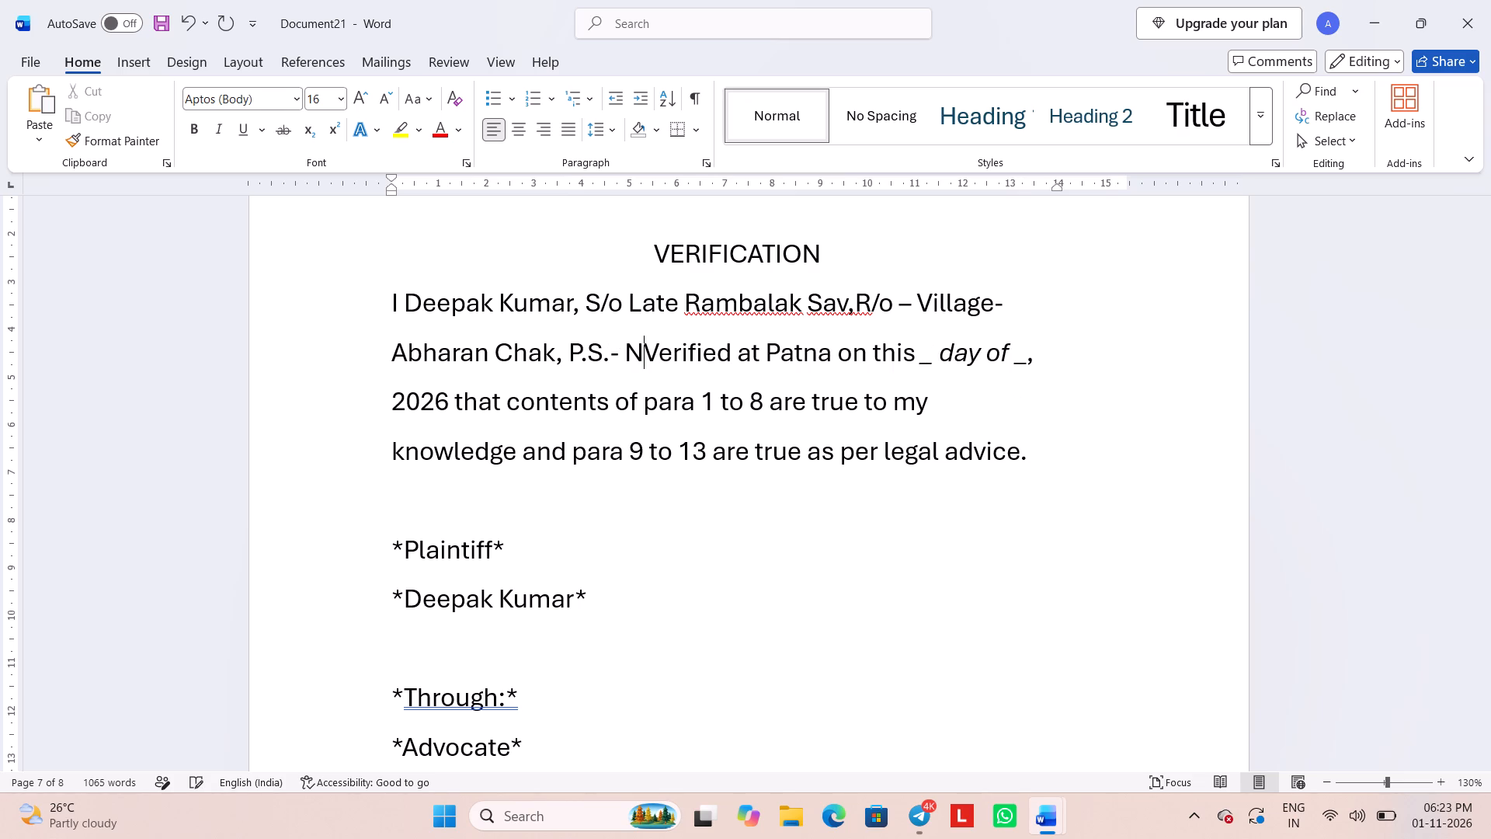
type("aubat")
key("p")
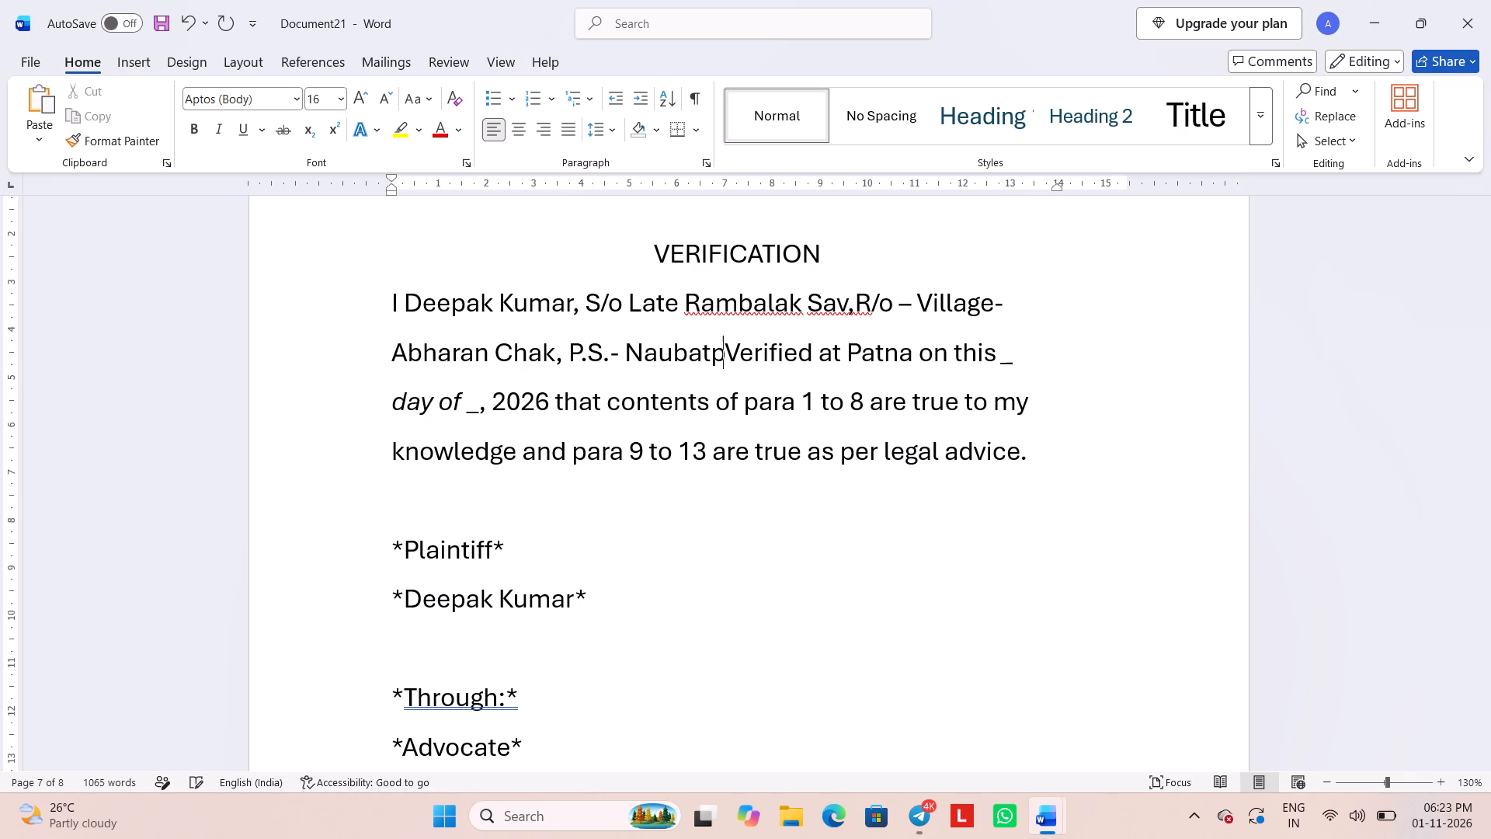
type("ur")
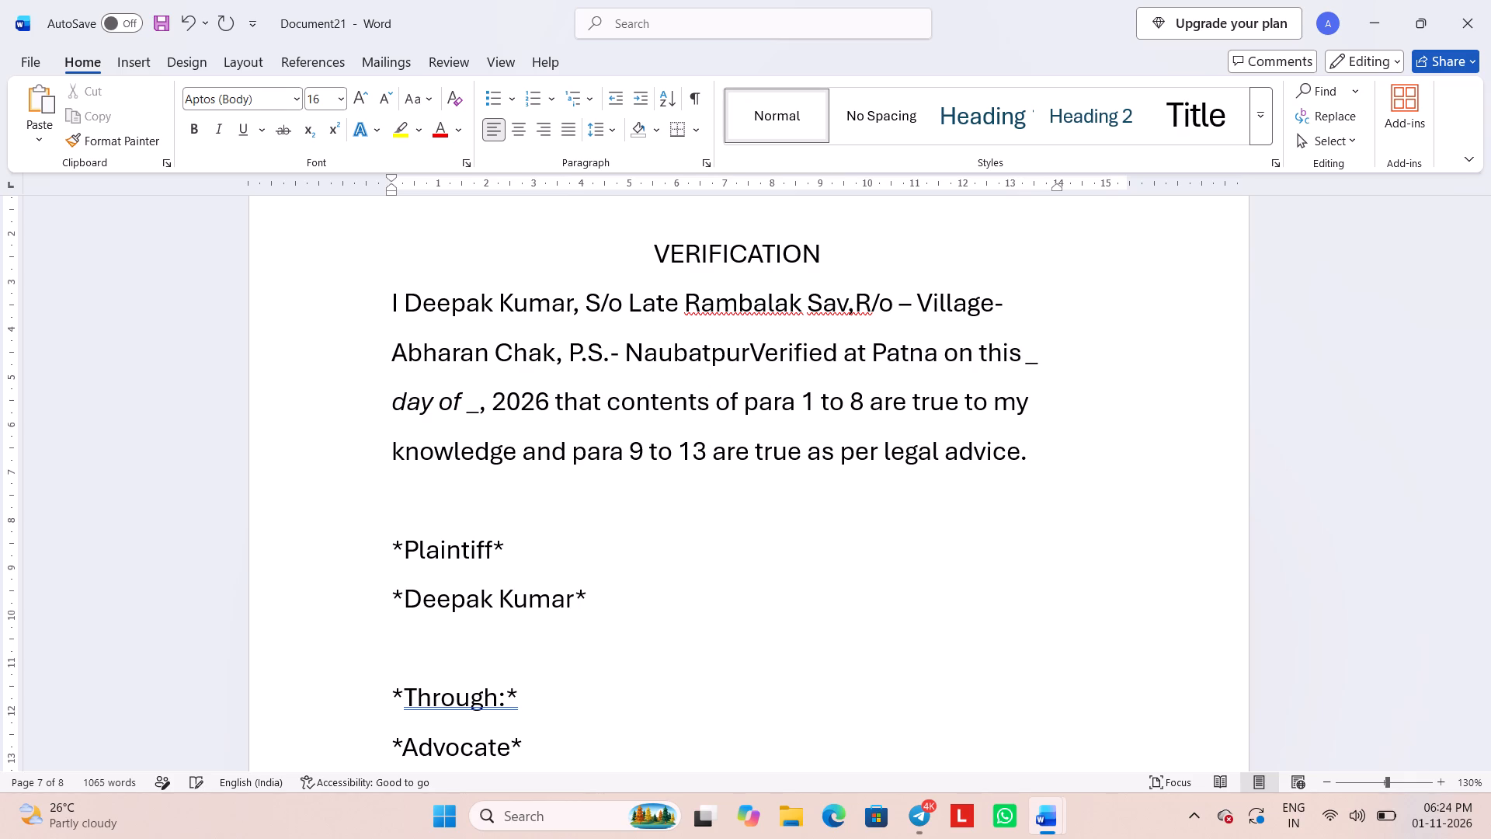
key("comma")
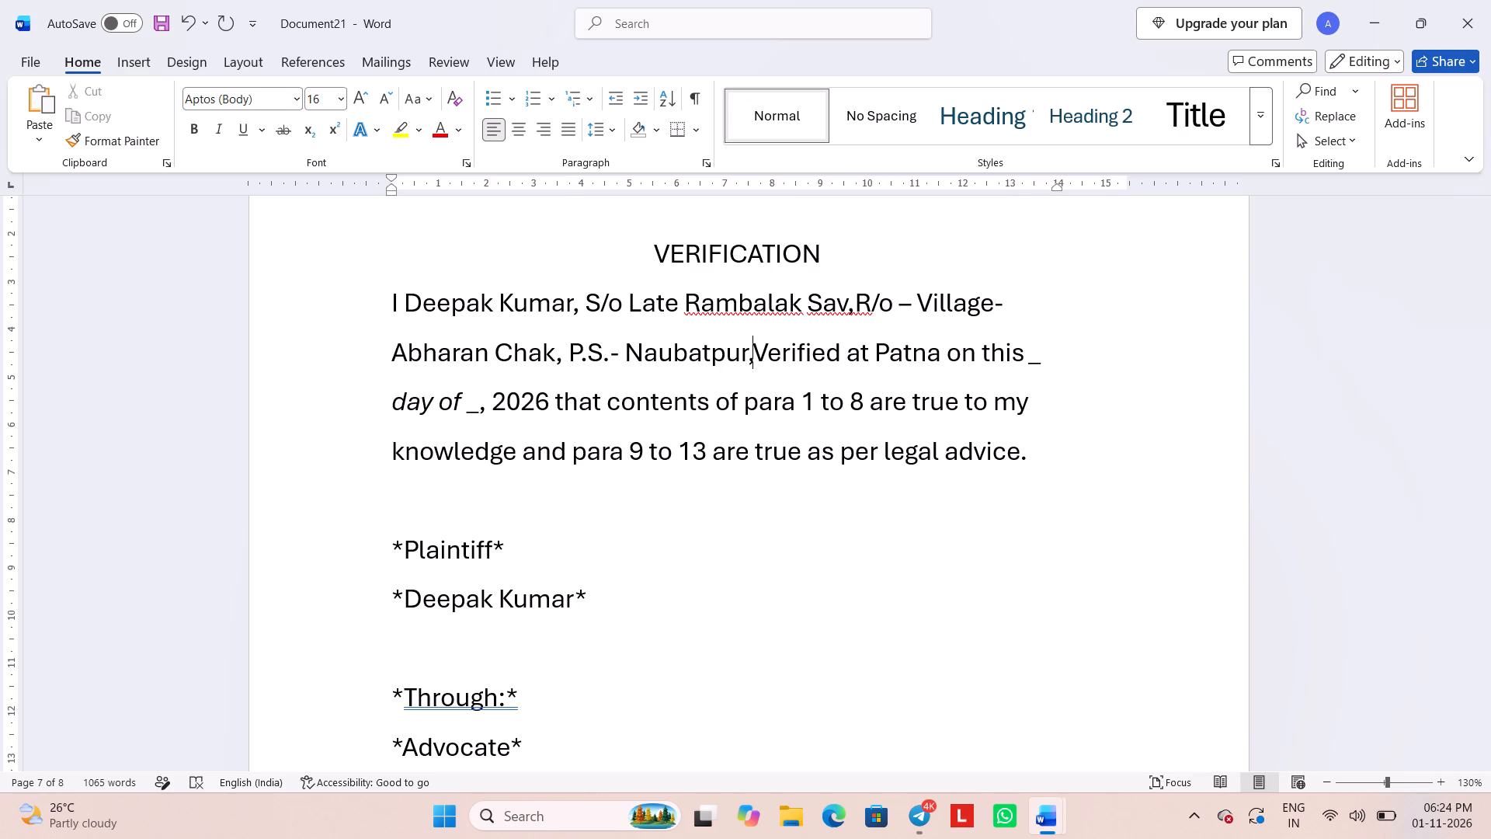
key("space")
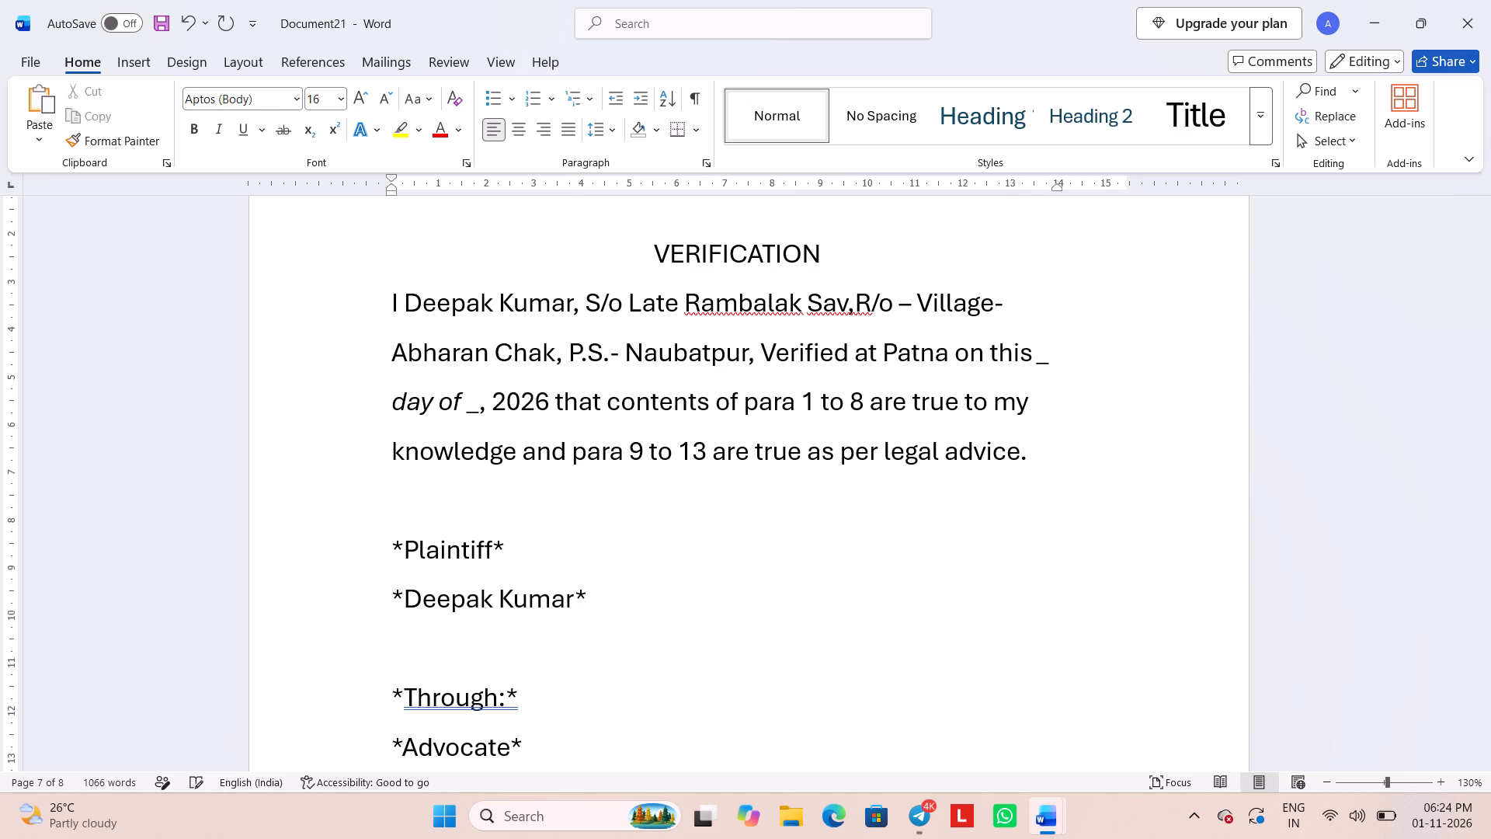
Add "District-" and the name of the plaintiff's district after the police station in the verification paragraph.
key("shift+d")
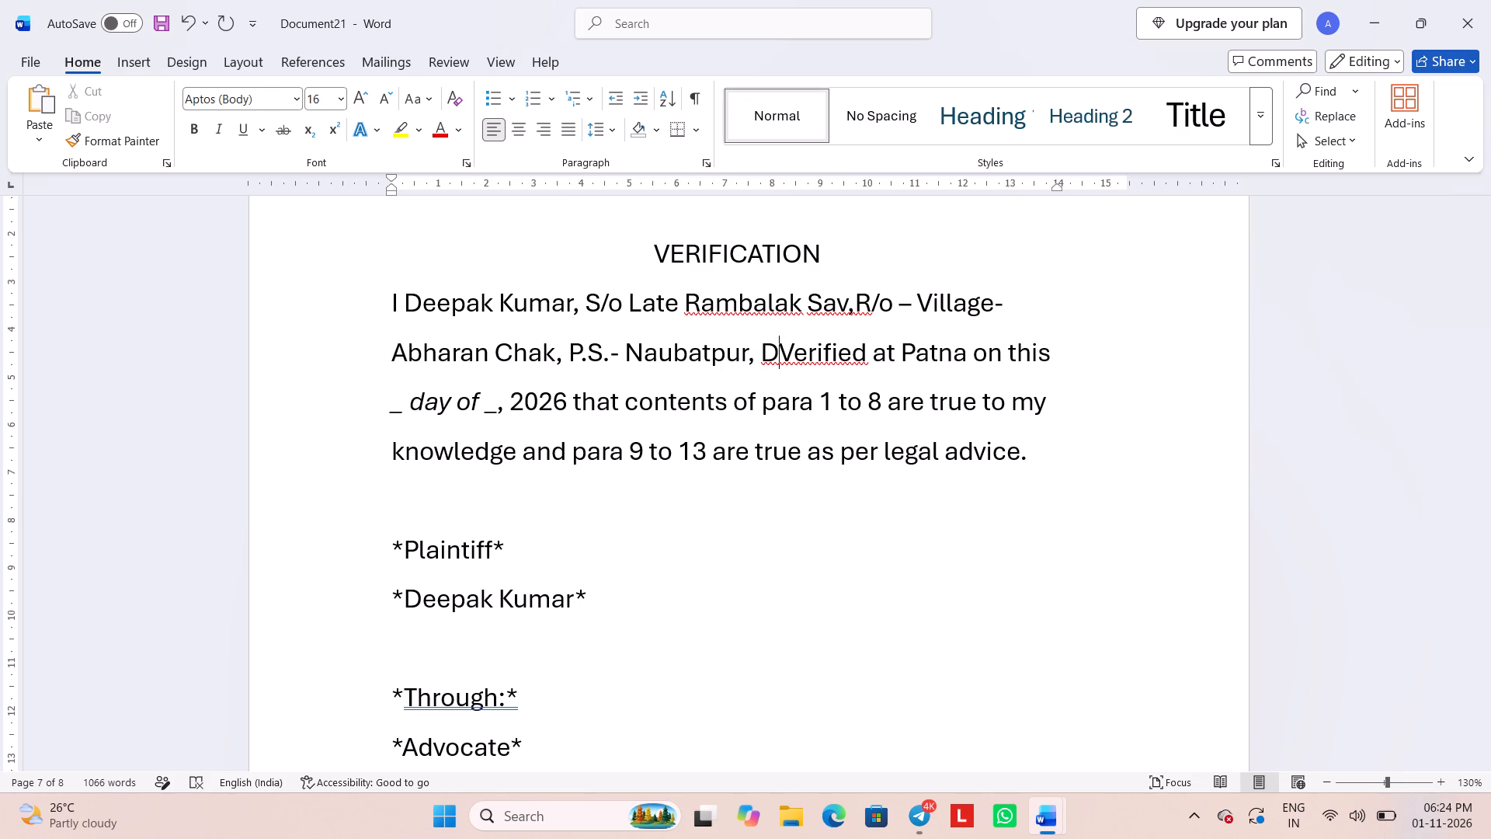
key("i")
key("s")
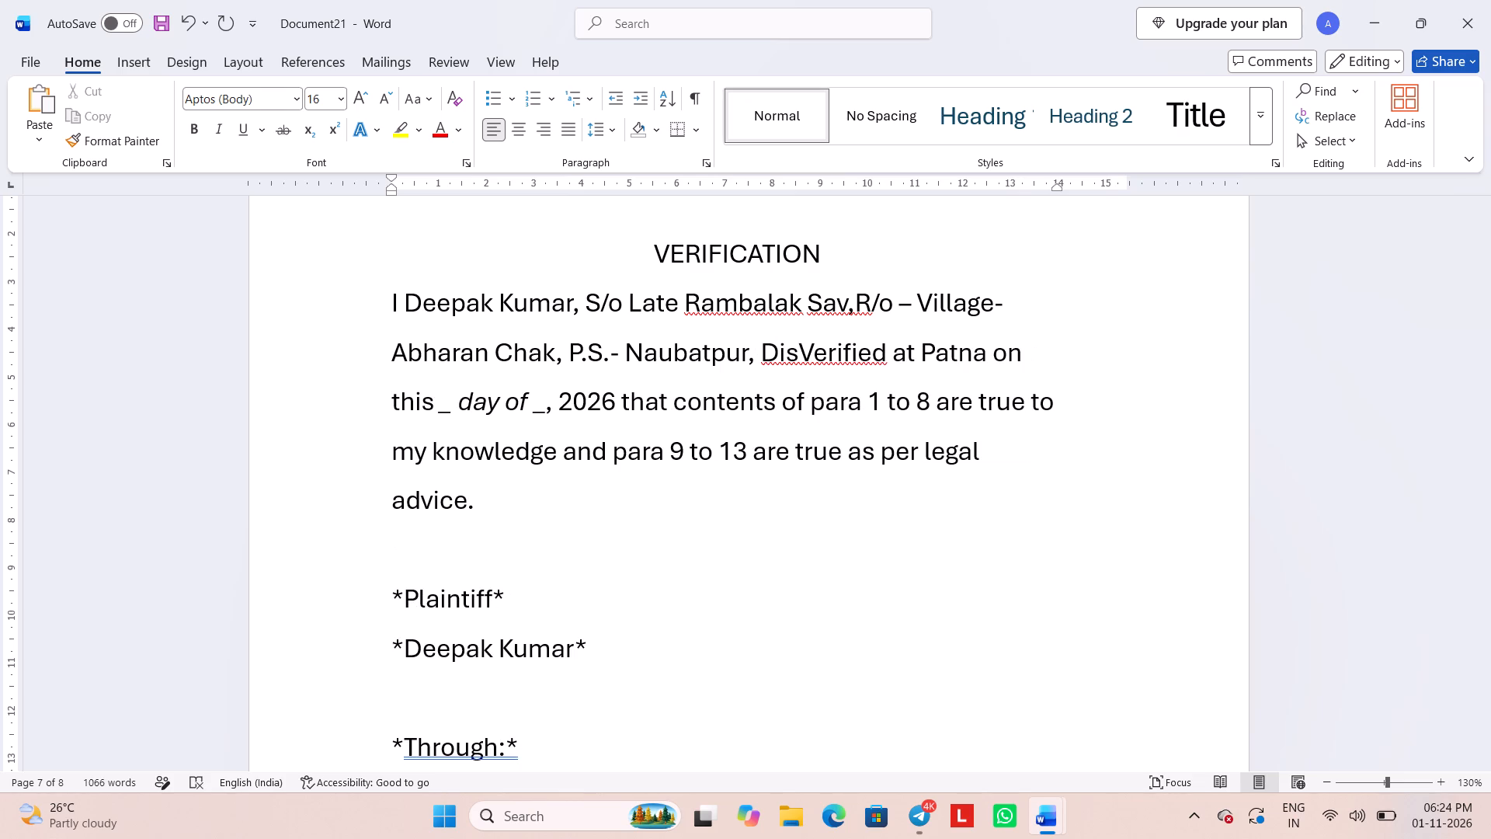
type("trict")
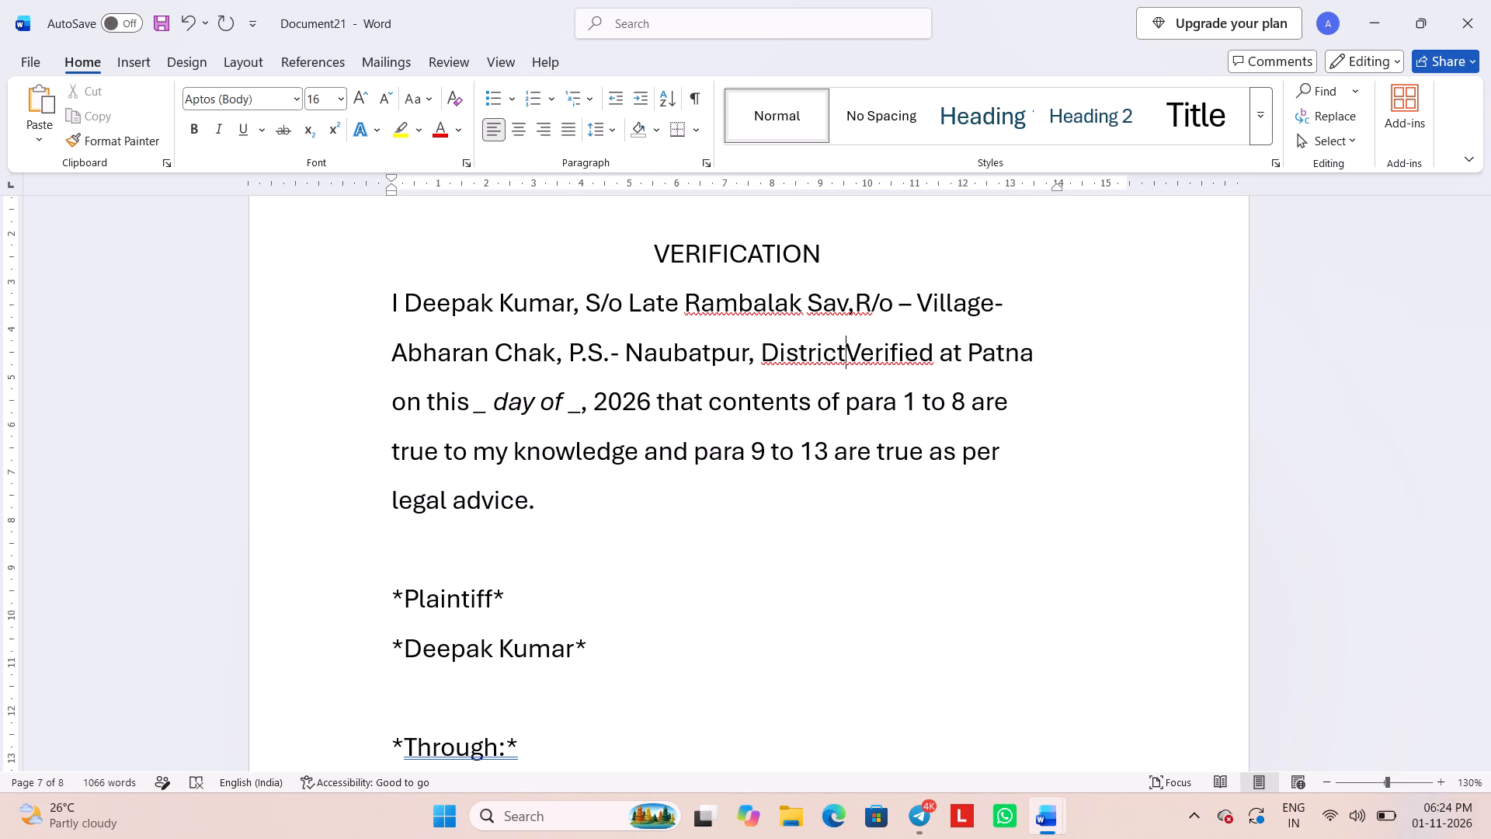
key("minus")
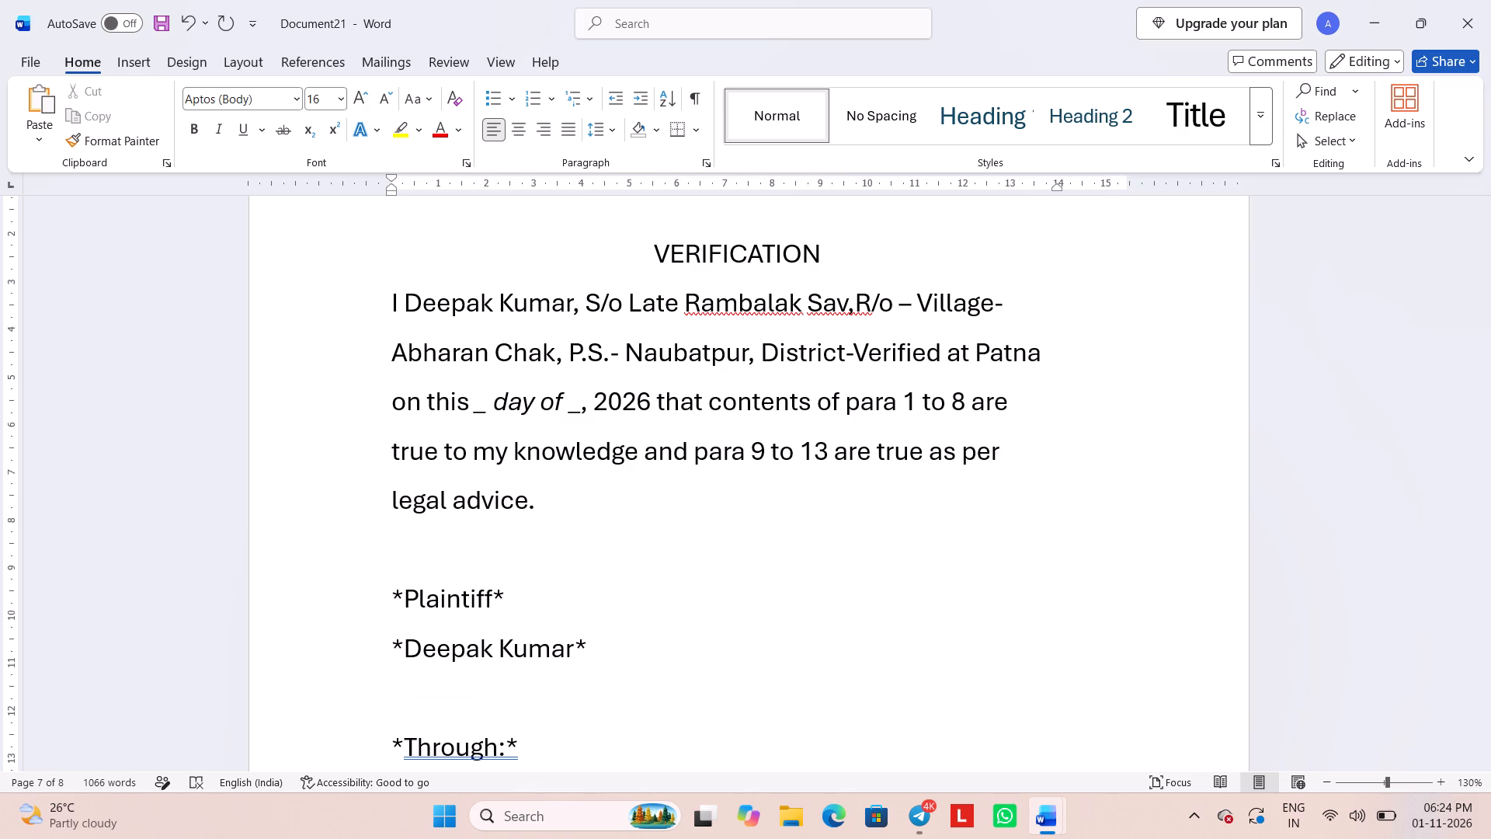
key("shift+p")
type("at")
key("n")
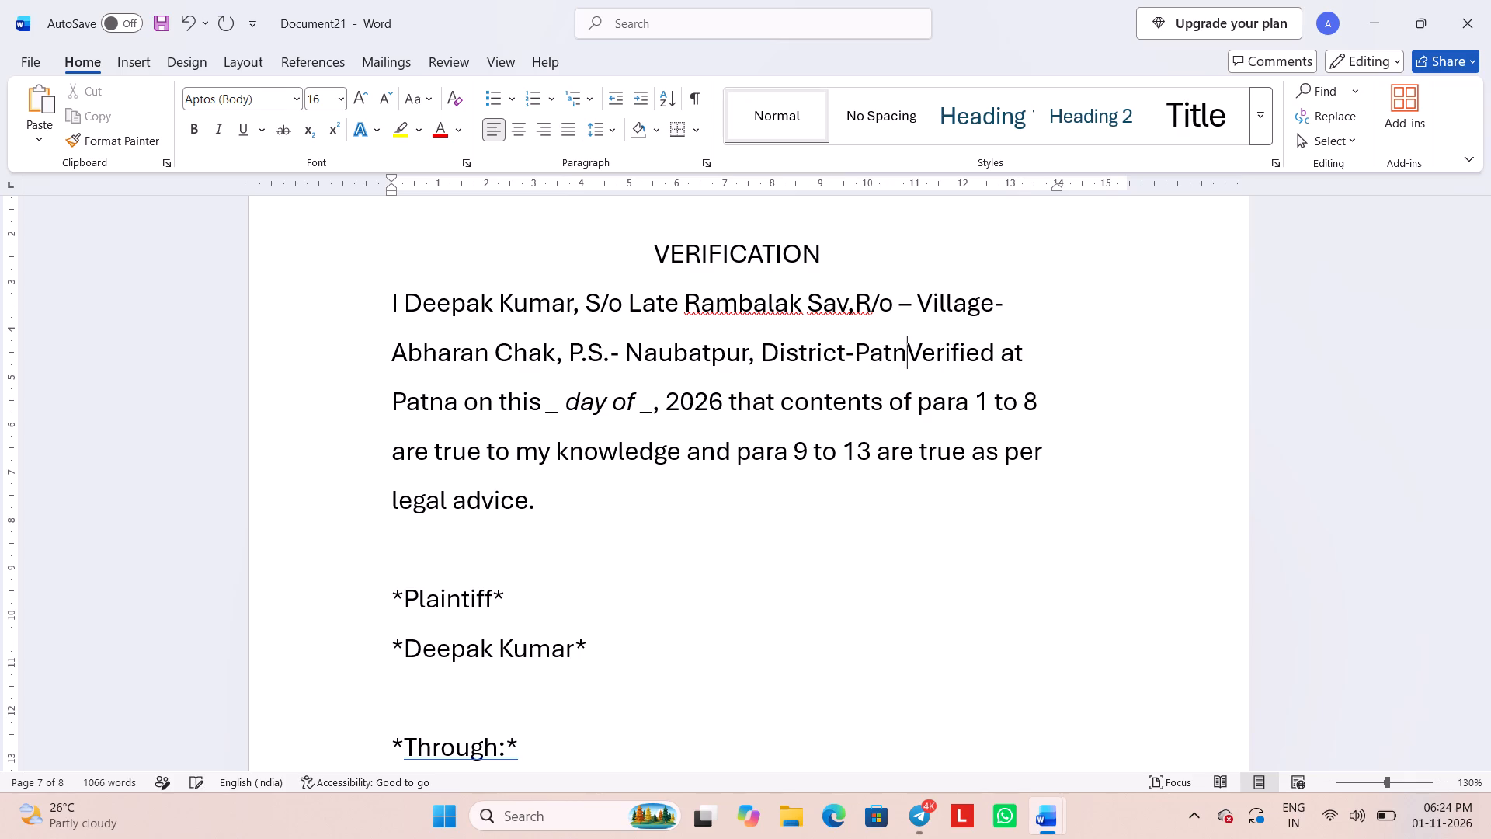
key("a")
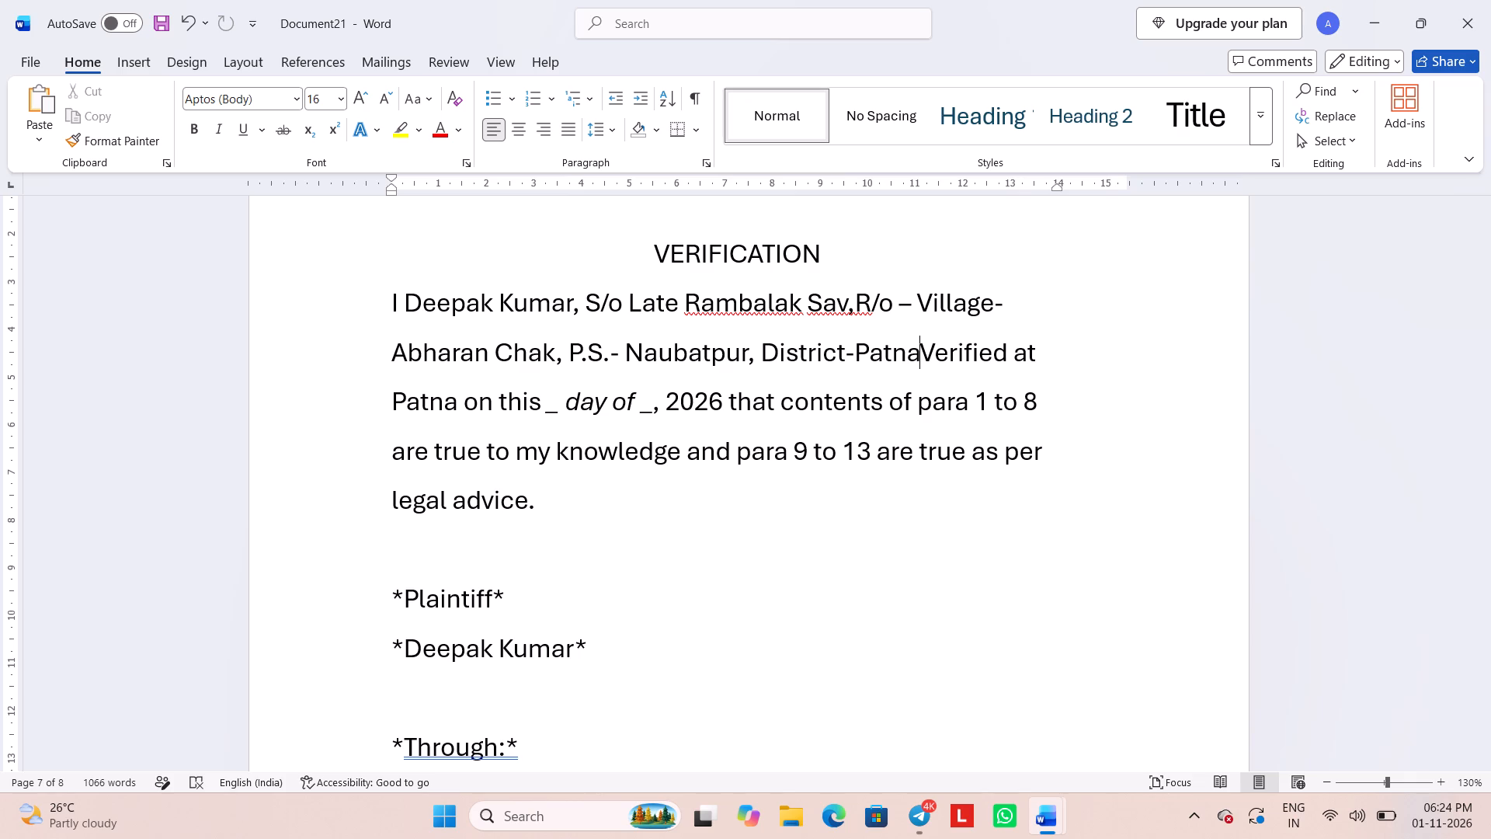
Add the declaration wording "do hereby solemnly" after the district name in the verification paragraph, followed by a space.
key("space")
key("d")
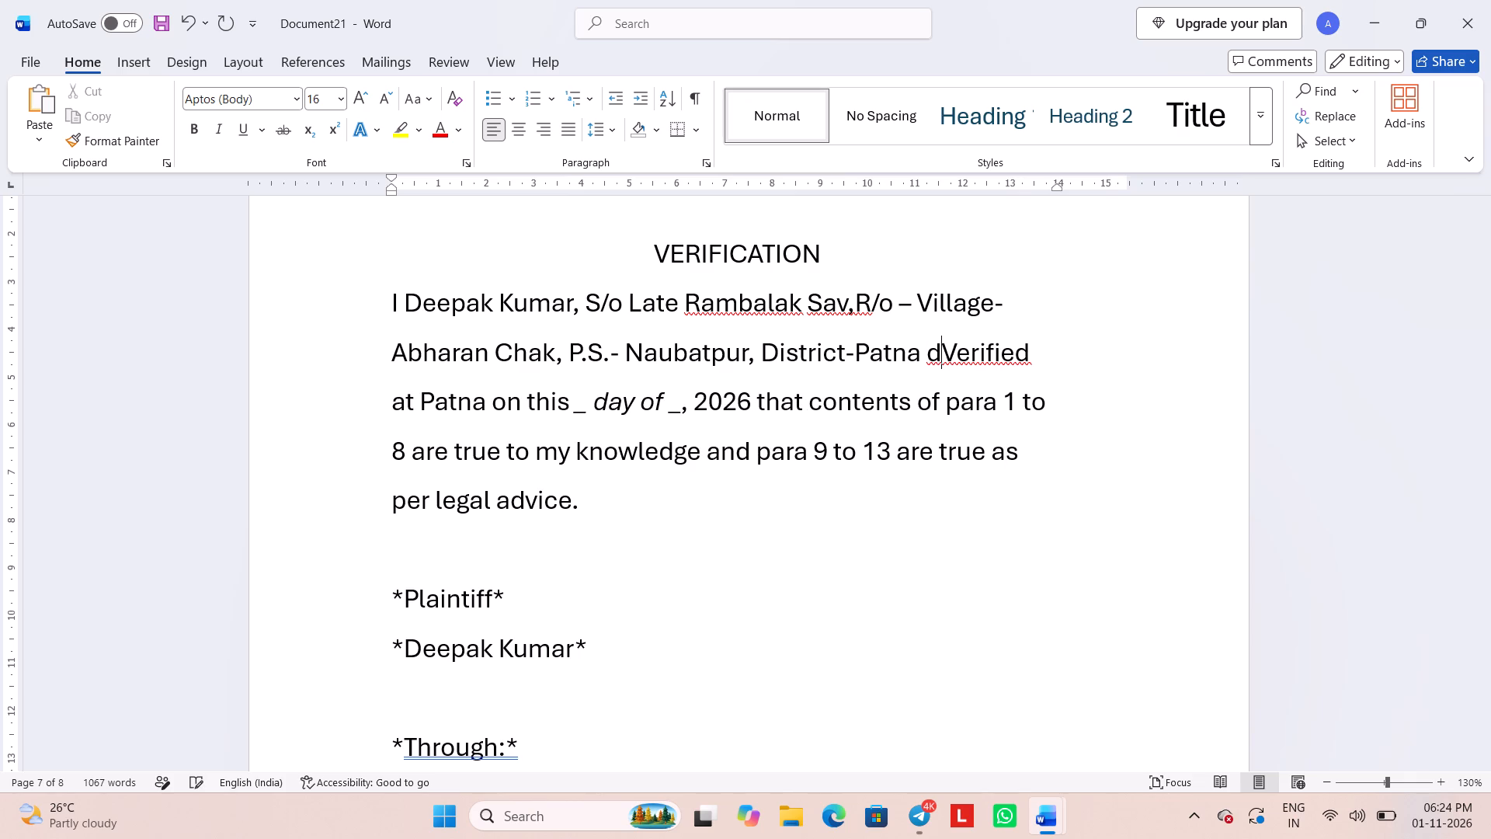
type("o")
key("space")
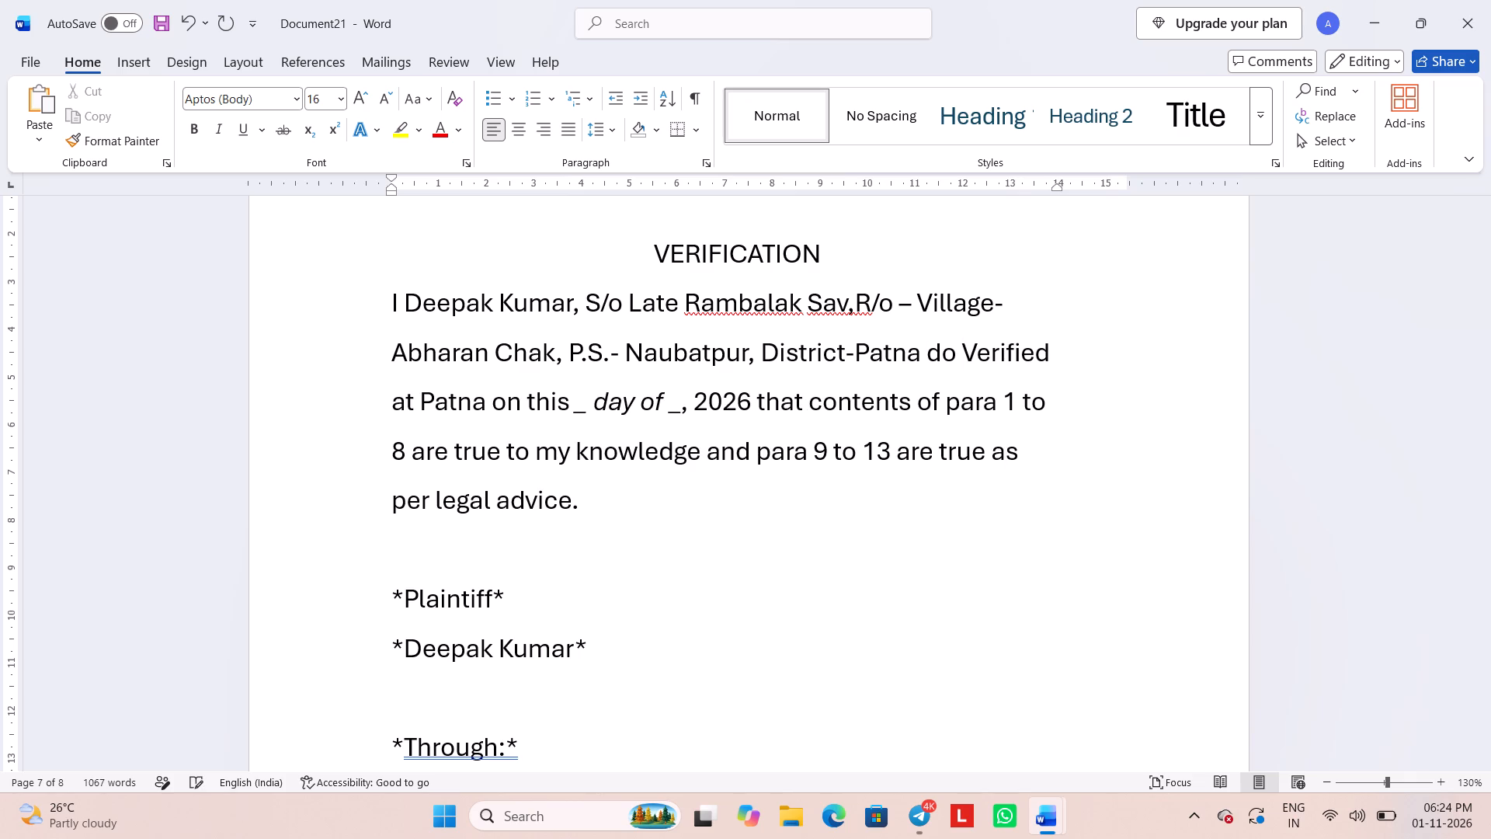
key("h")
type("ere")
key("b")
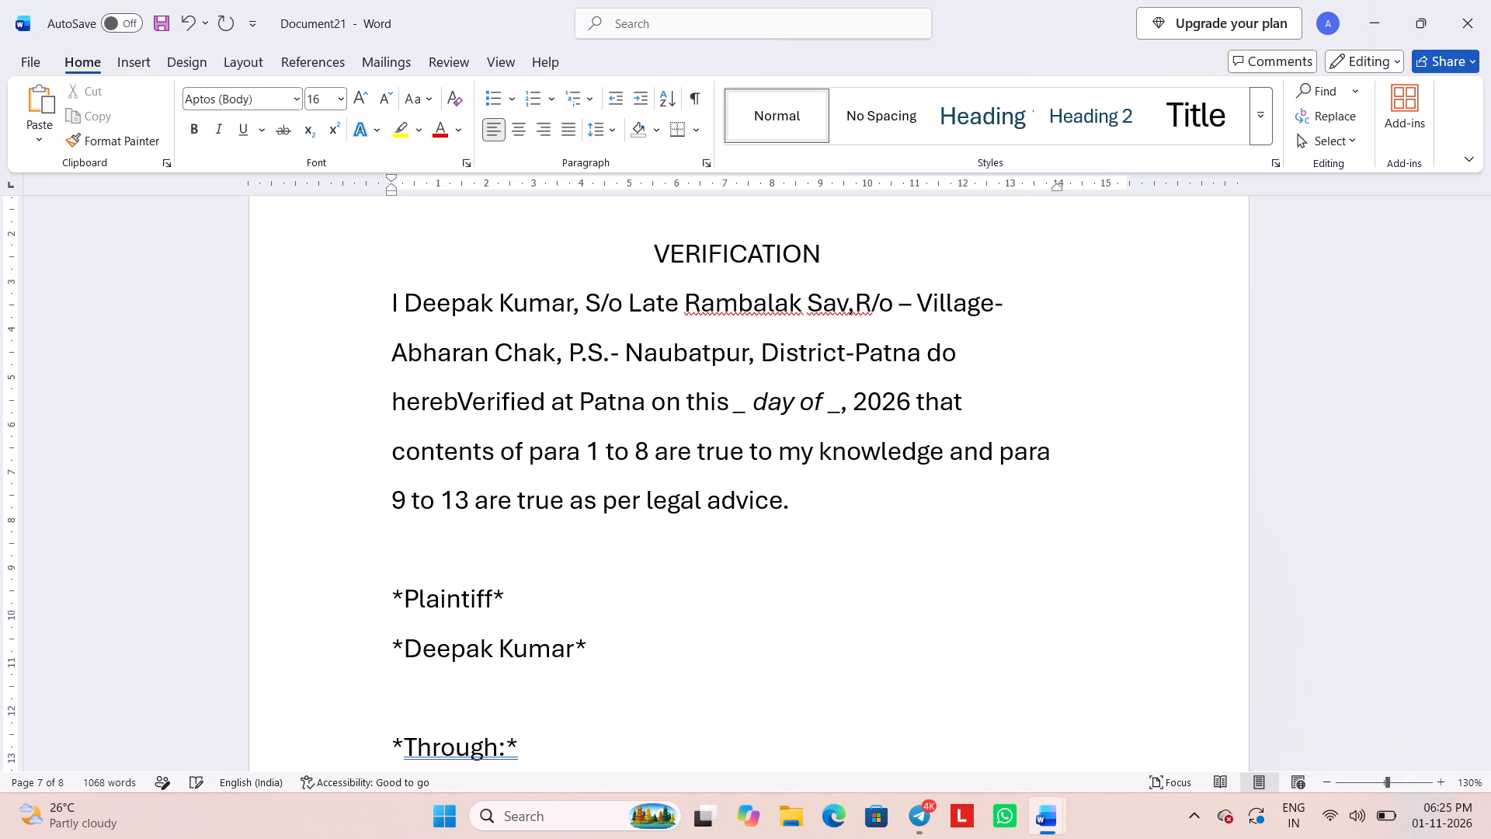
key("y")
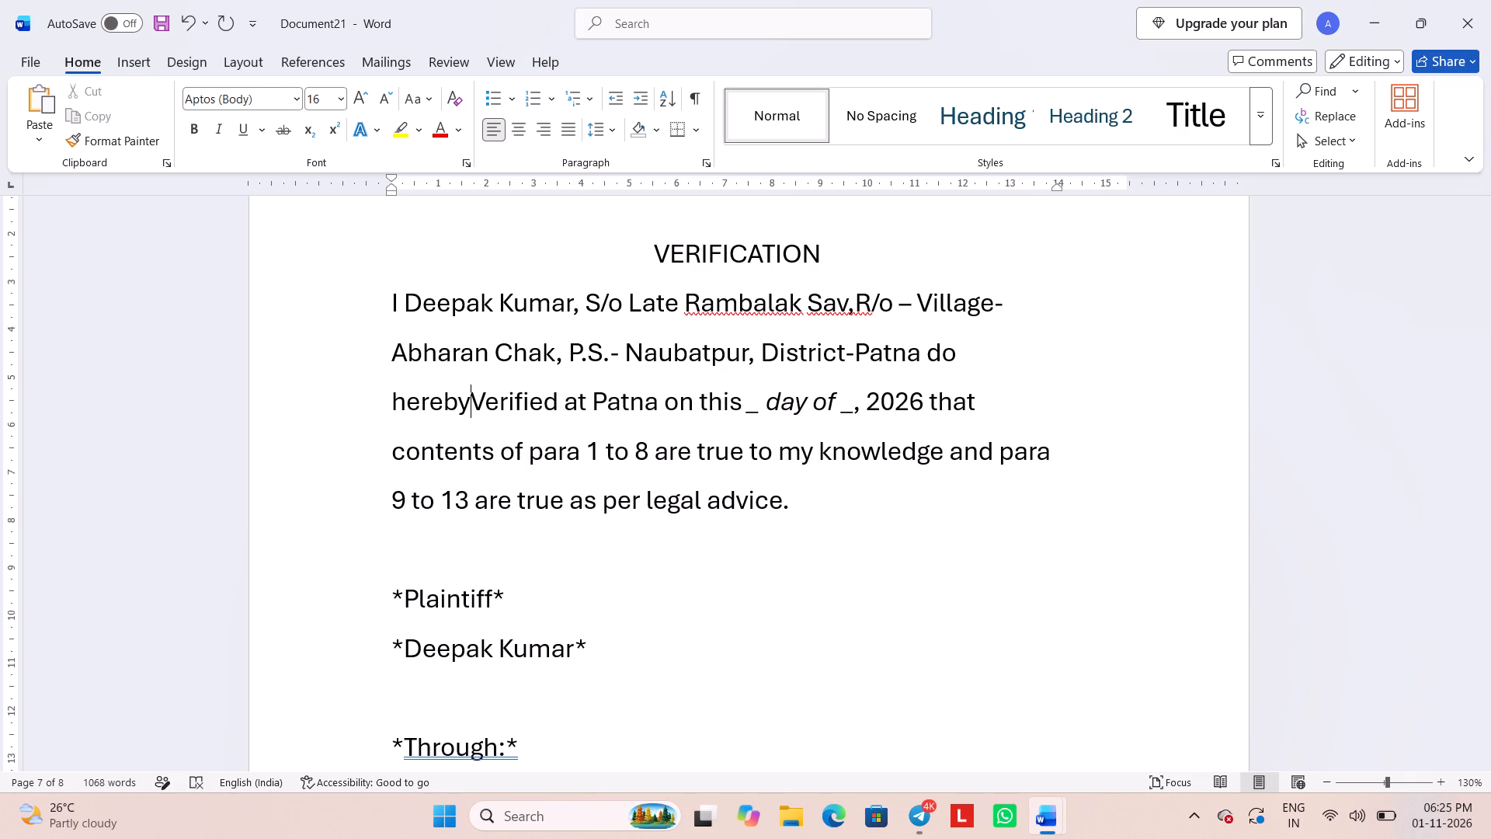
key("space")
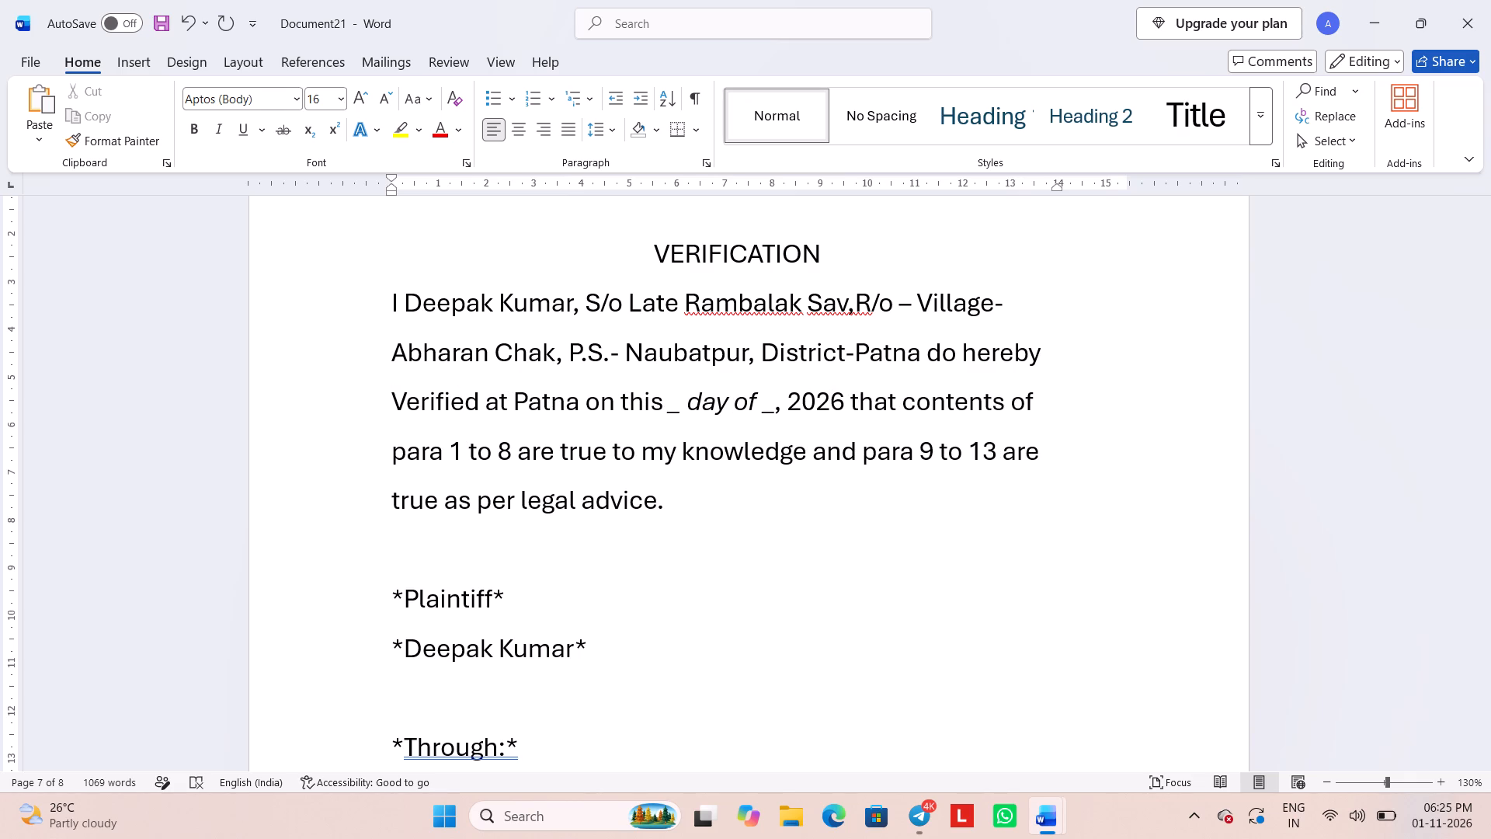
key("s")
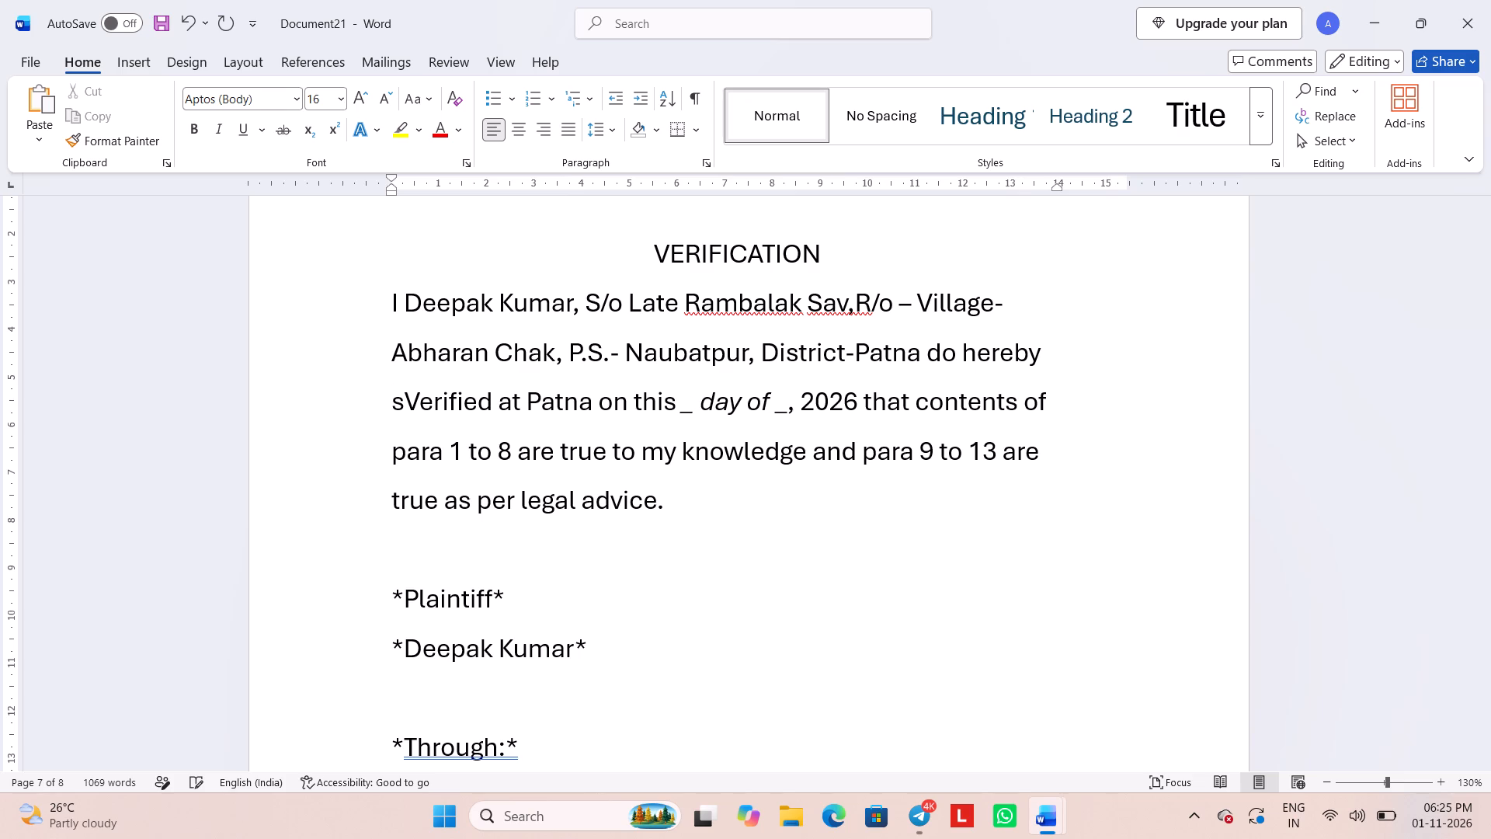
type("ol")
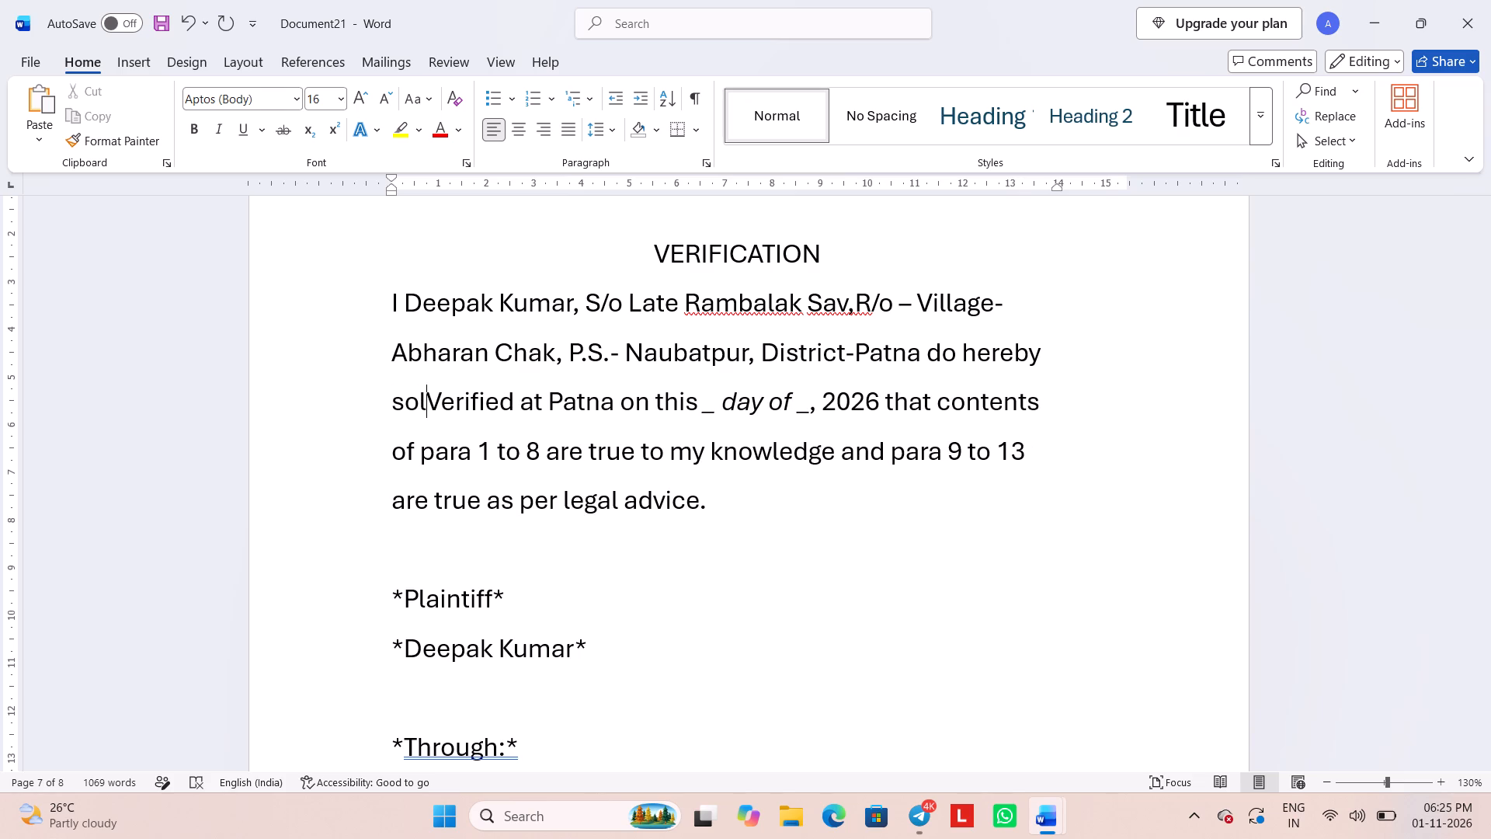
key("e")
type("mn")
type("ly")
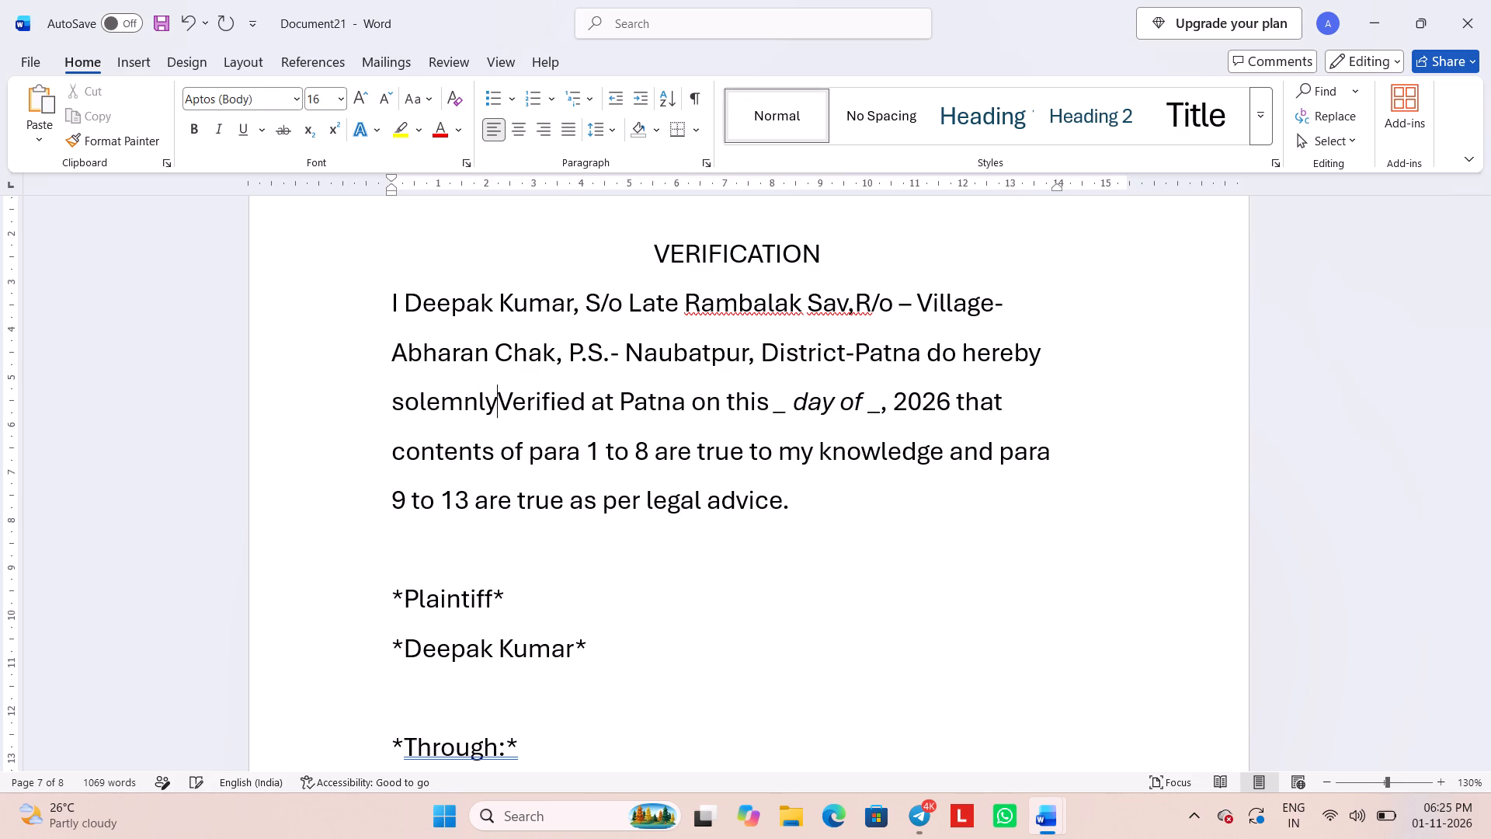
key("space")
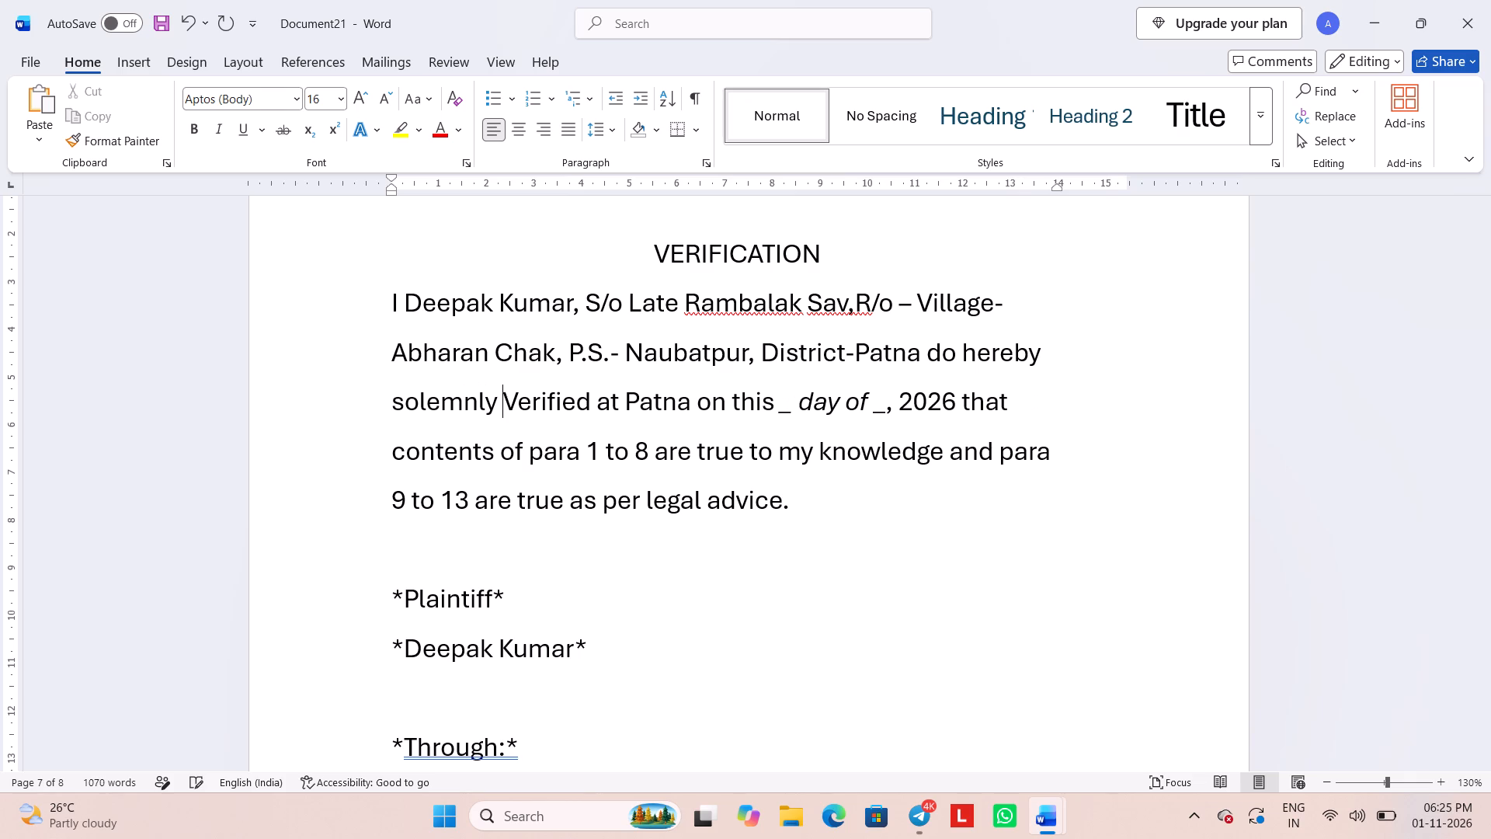
Add "affir" after "solemnly" and replace the first line of the verification paragraph with "m and" and a space.
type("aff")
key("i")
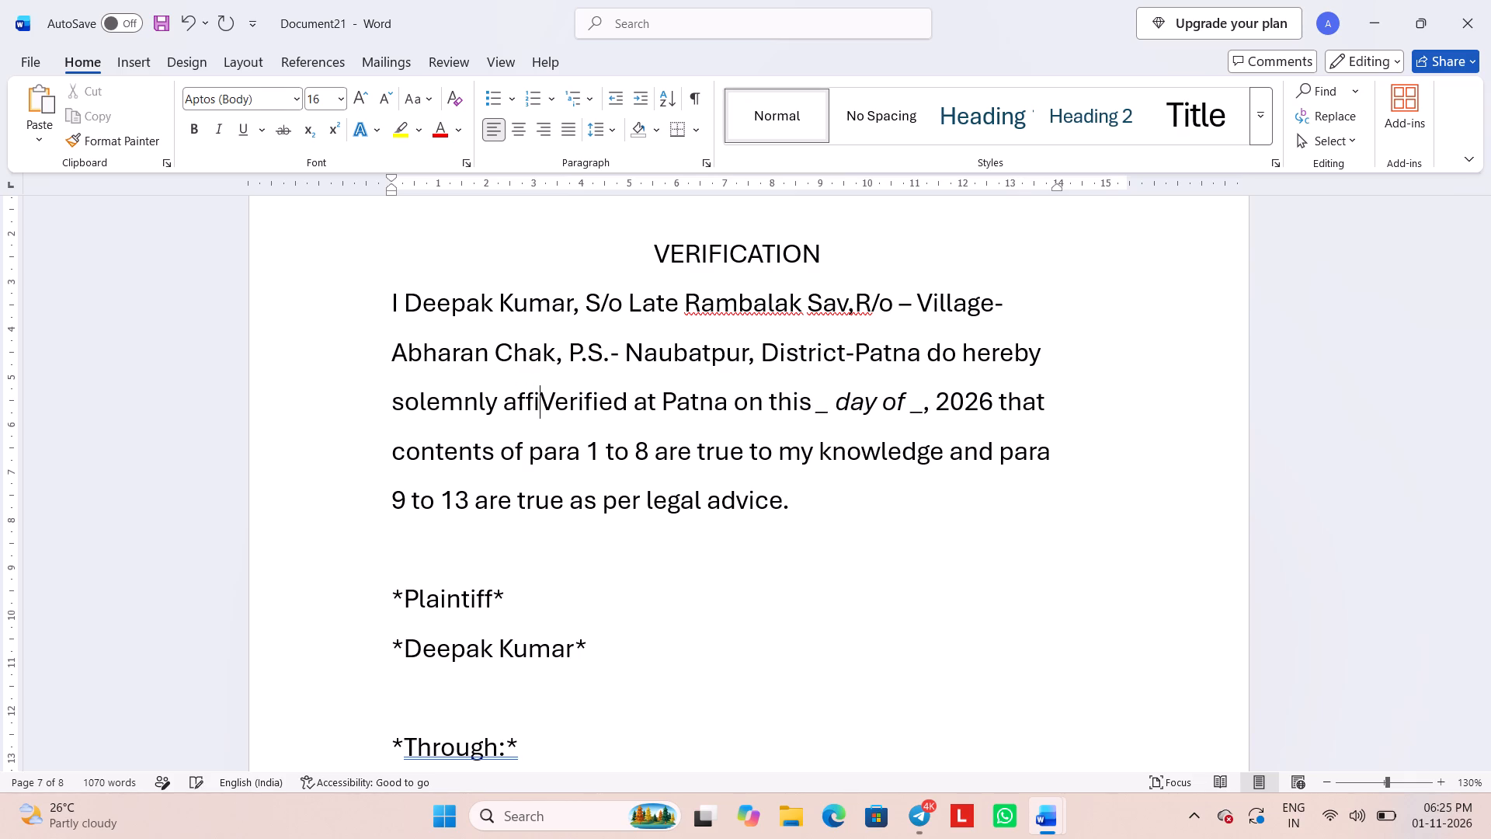
left_click(288, 330)
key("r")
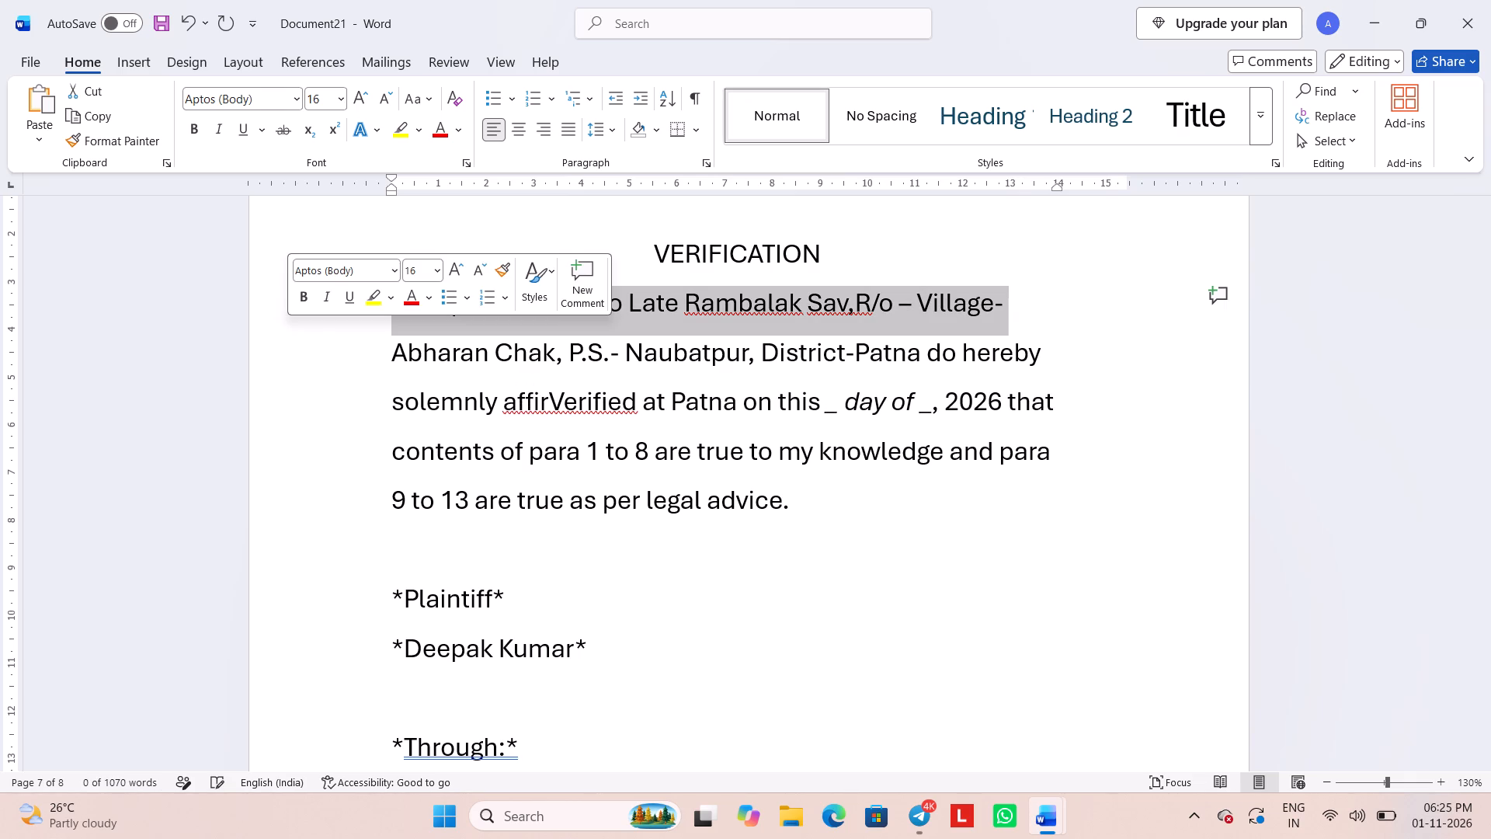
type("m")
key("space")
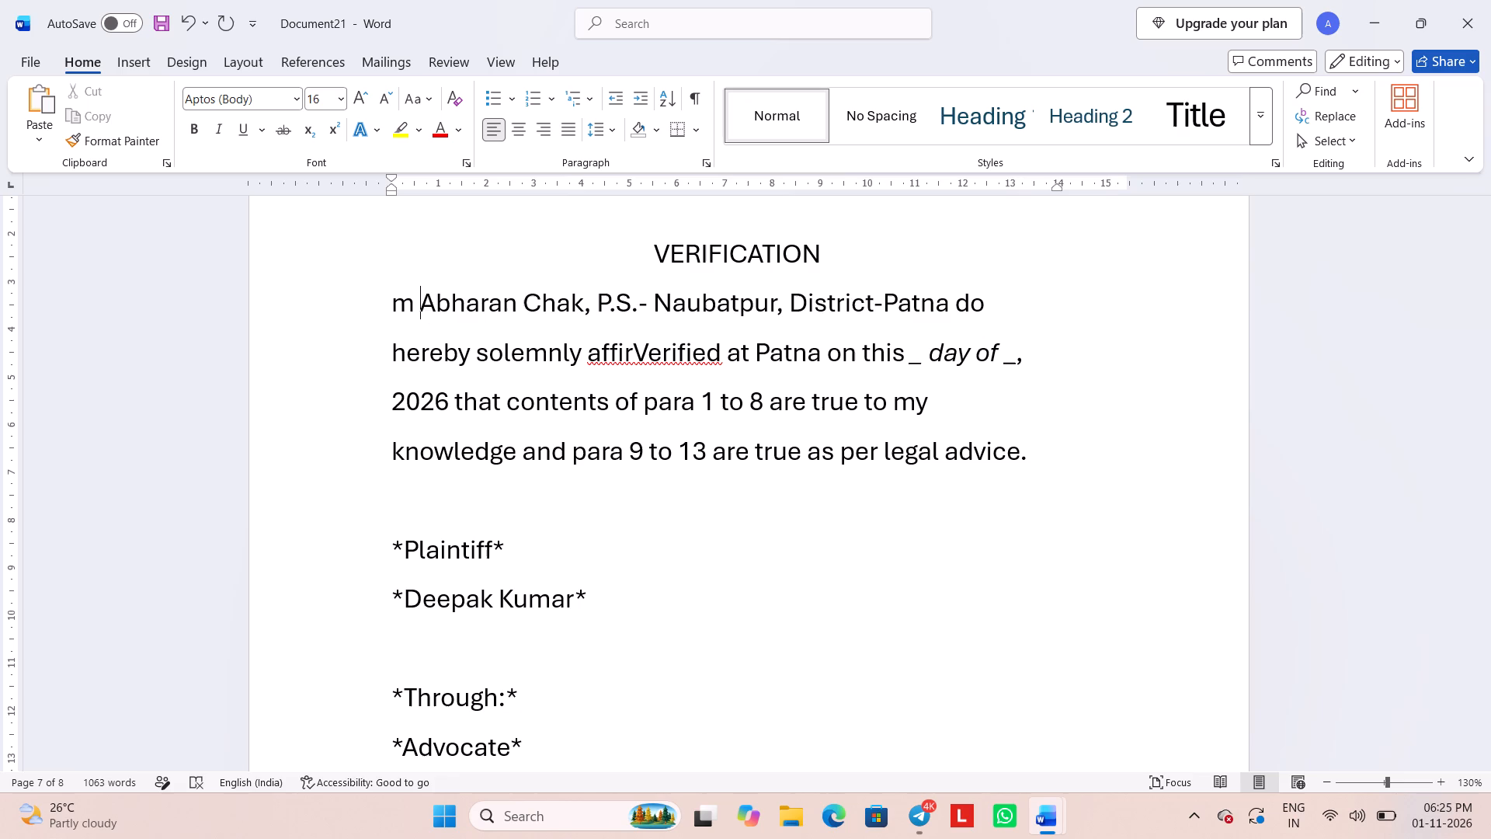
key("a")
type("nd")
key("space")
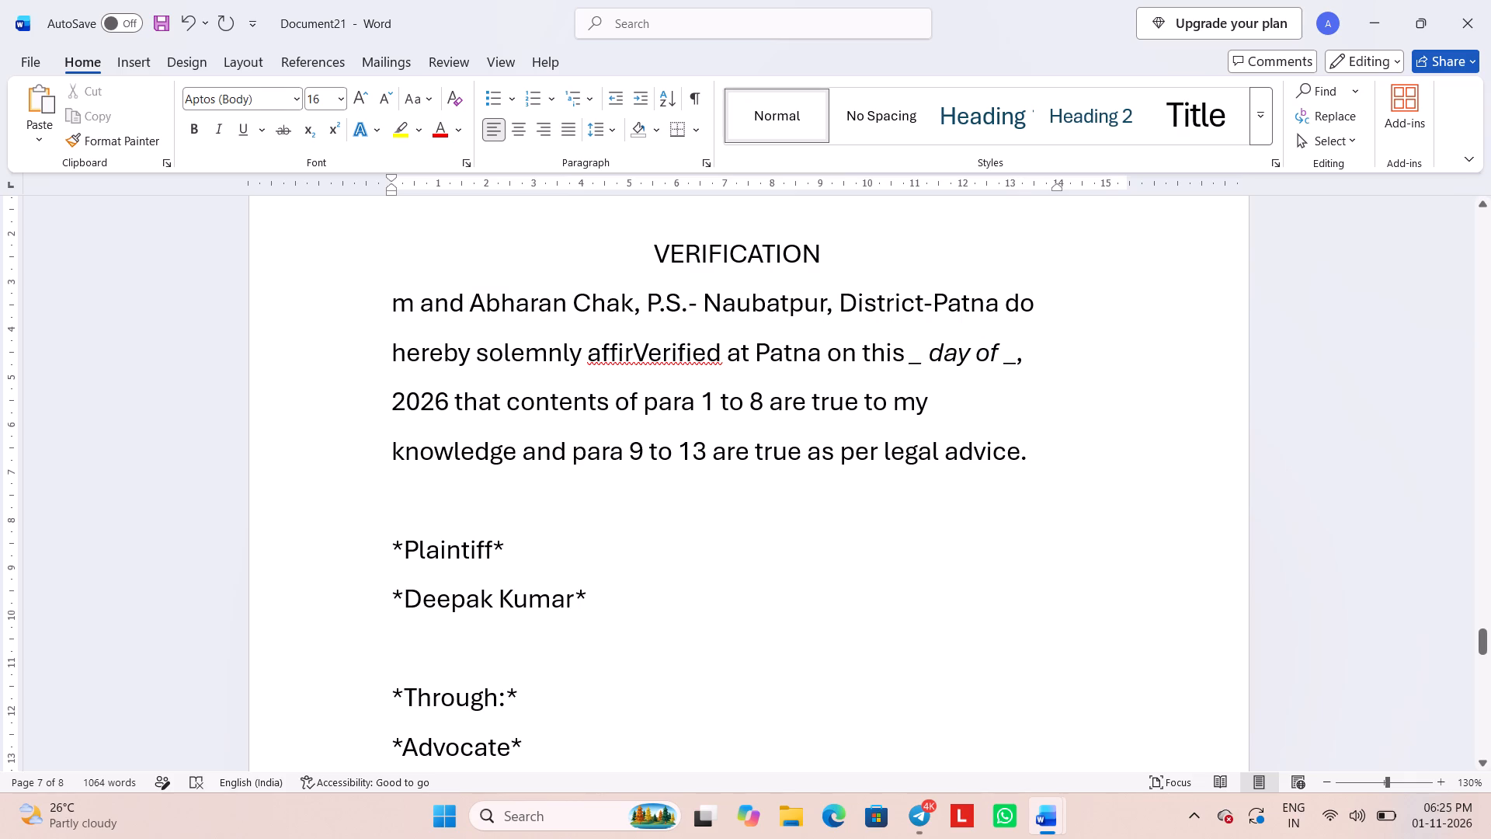
Complete the unfinished word after "solemnly" as "affirm" with a space before "Verified", applying the suggested grammar correction.
left_click(629, 357)
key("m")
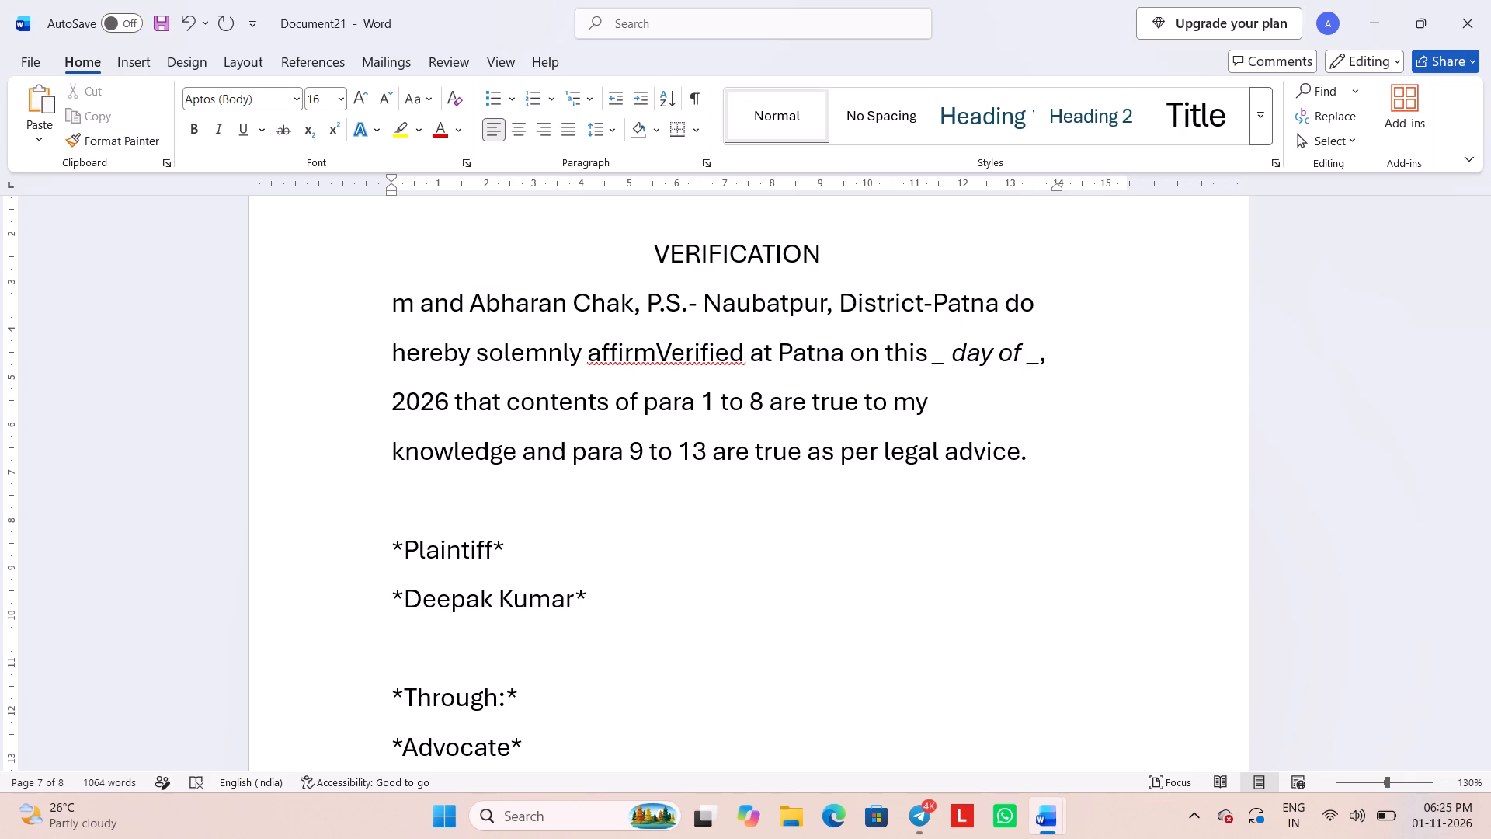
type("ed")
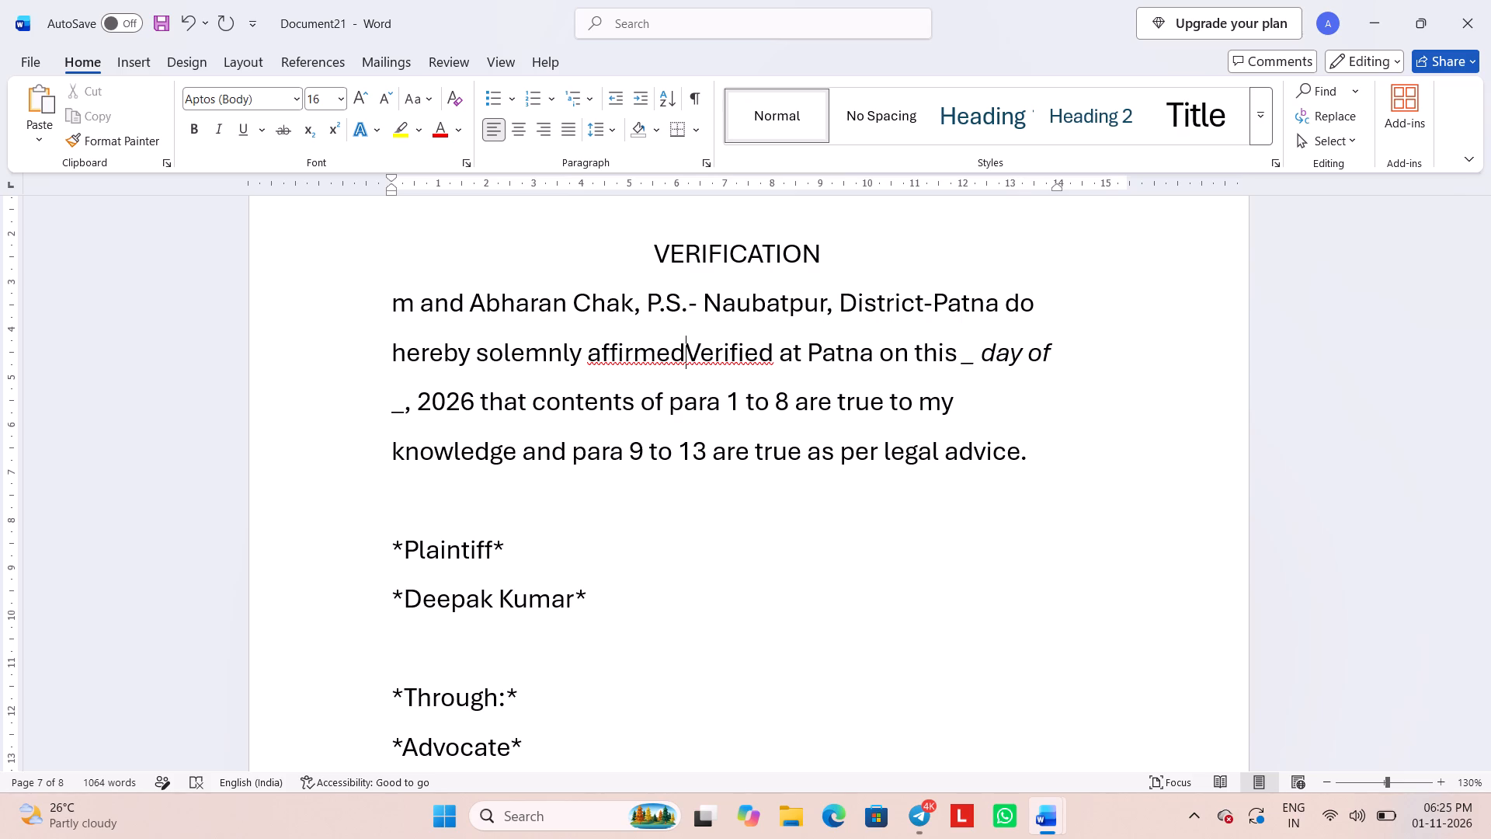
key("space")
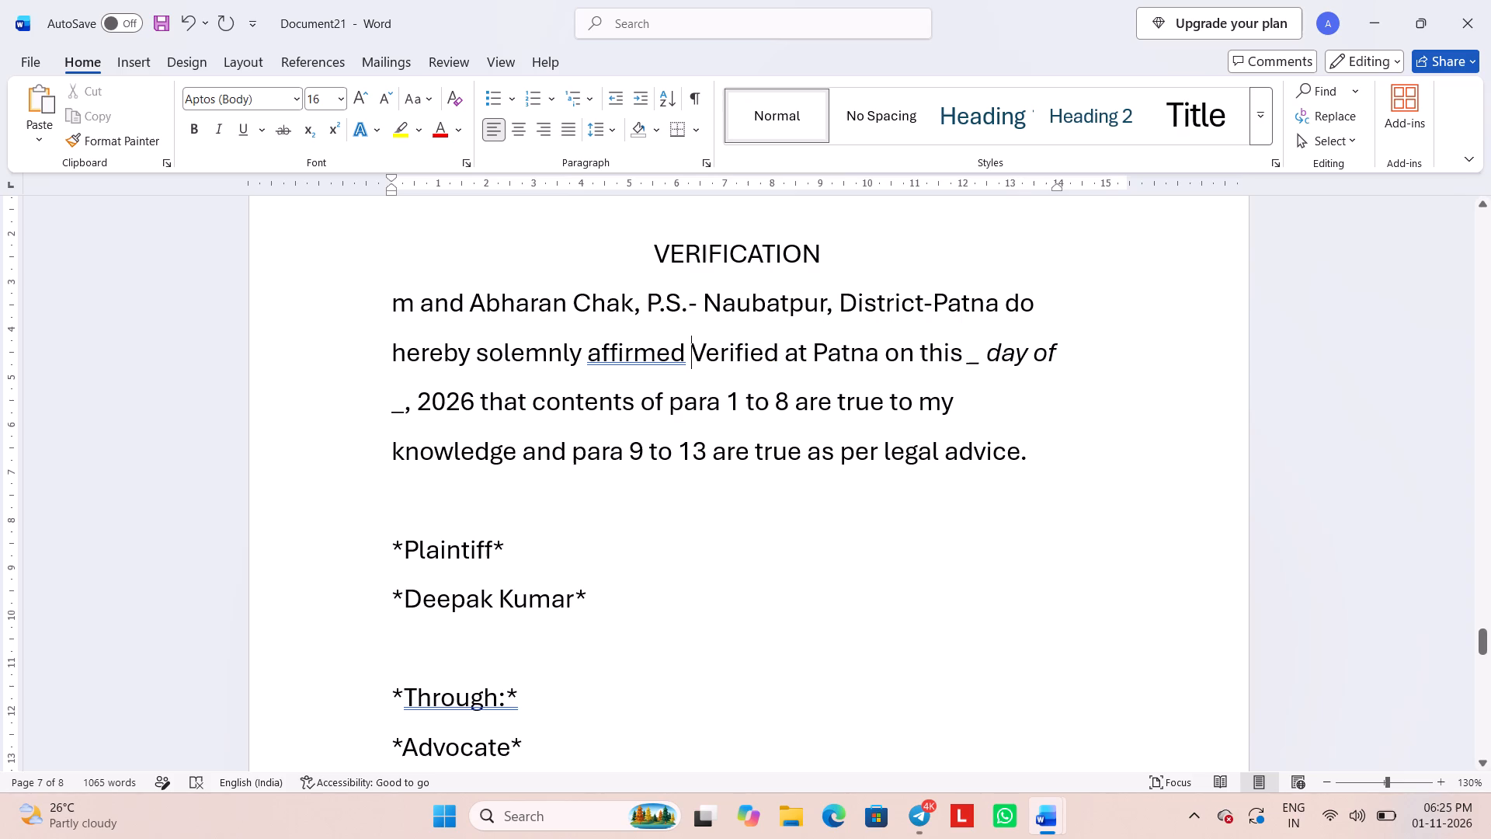
right_click(627, 364)
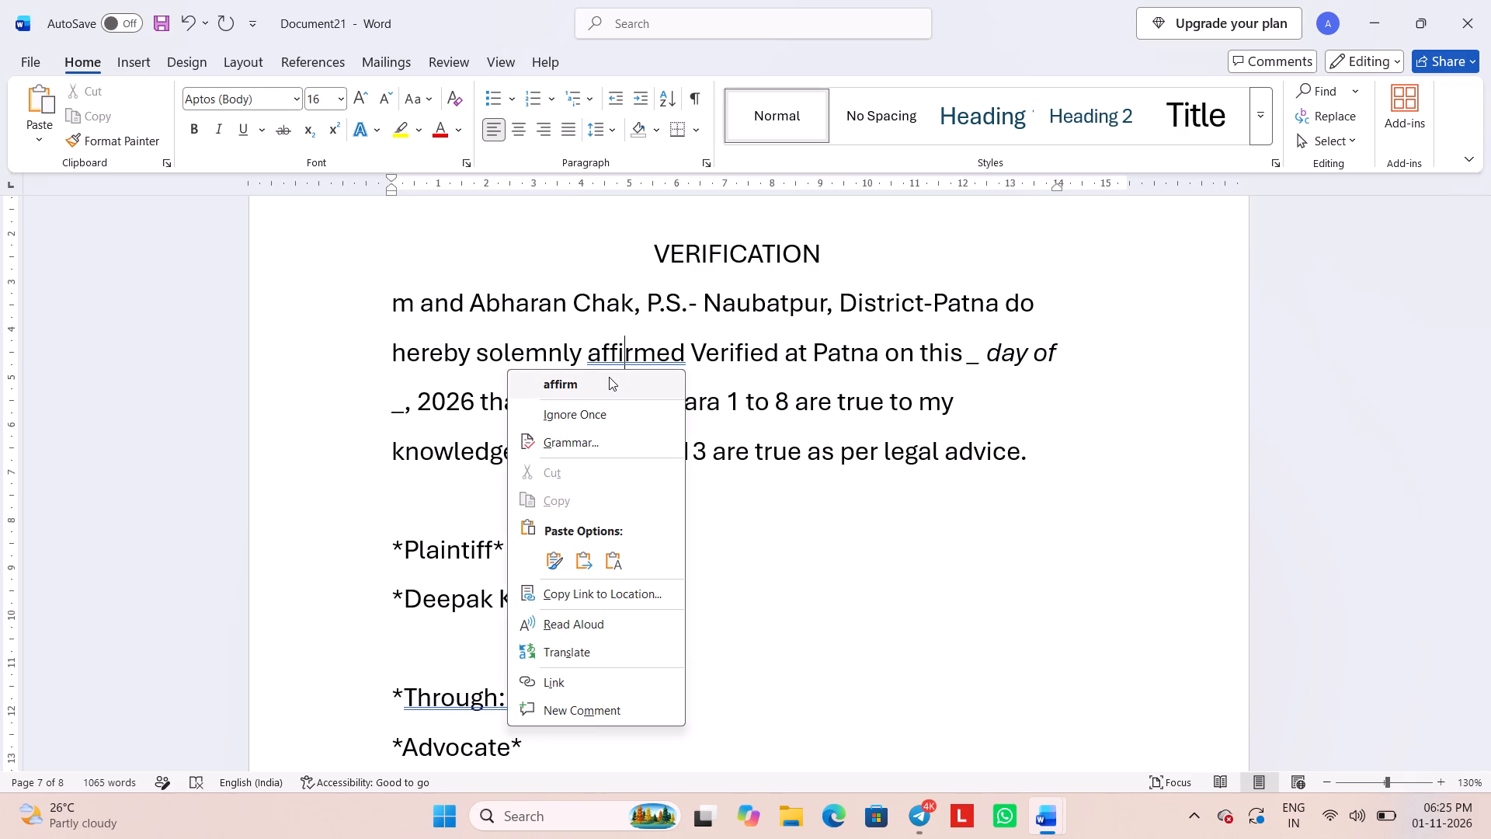
left_click(609, 377)
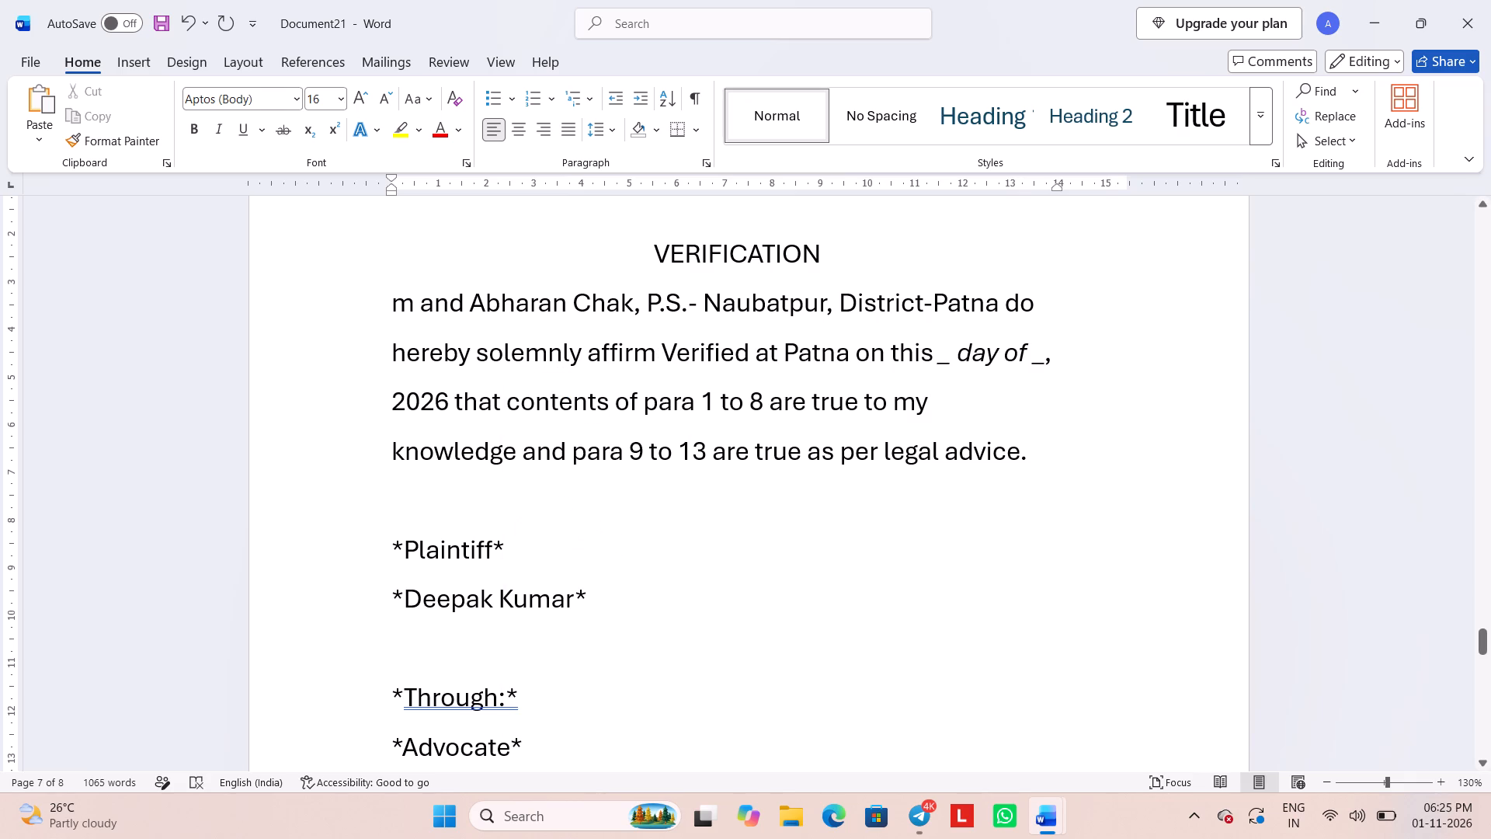
Insert "and" followed by a space between "affirm" and "Verified" in the verification paragraph.
left_click(662, 353)
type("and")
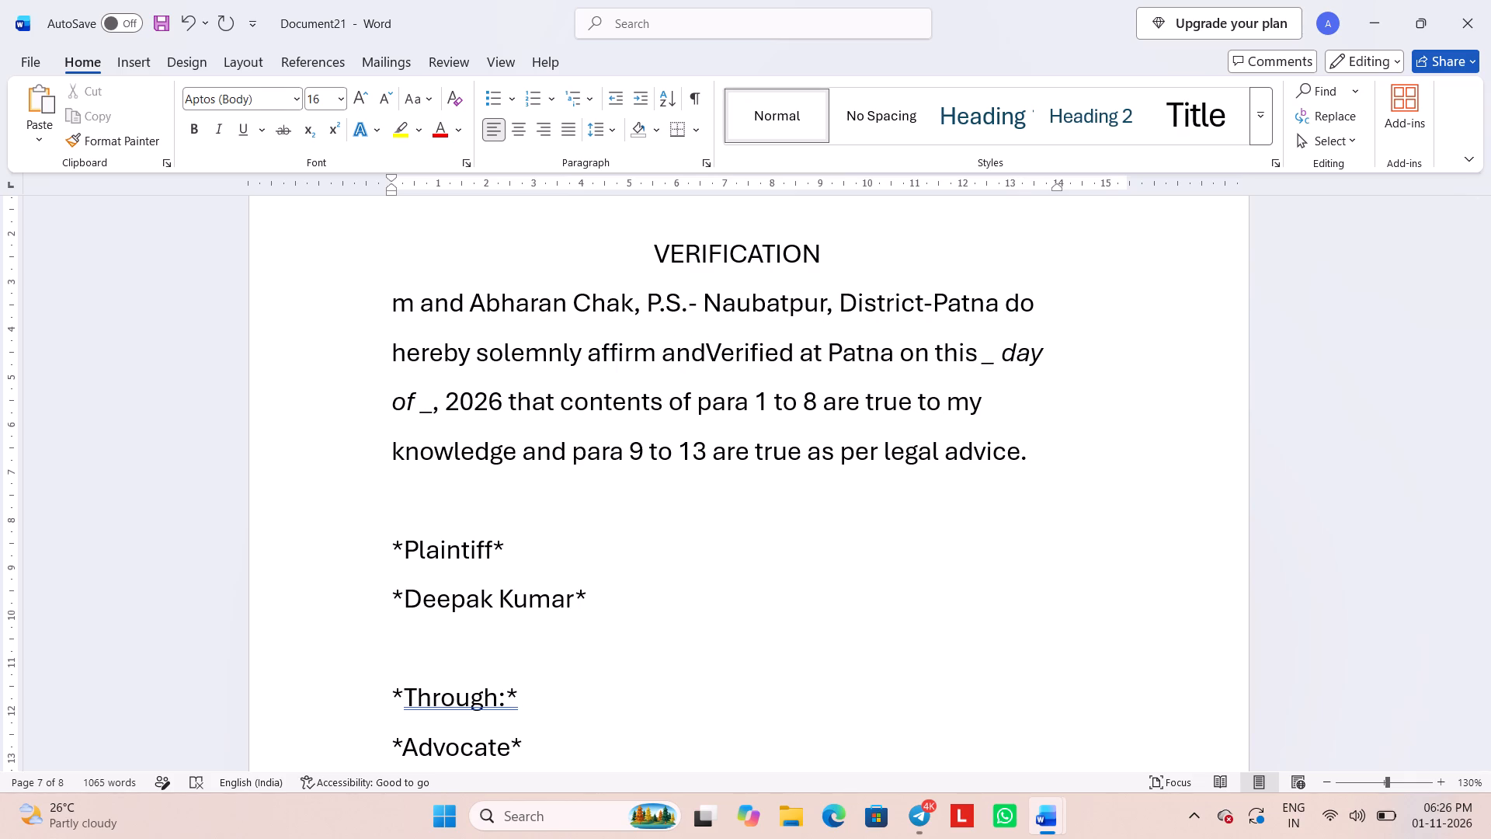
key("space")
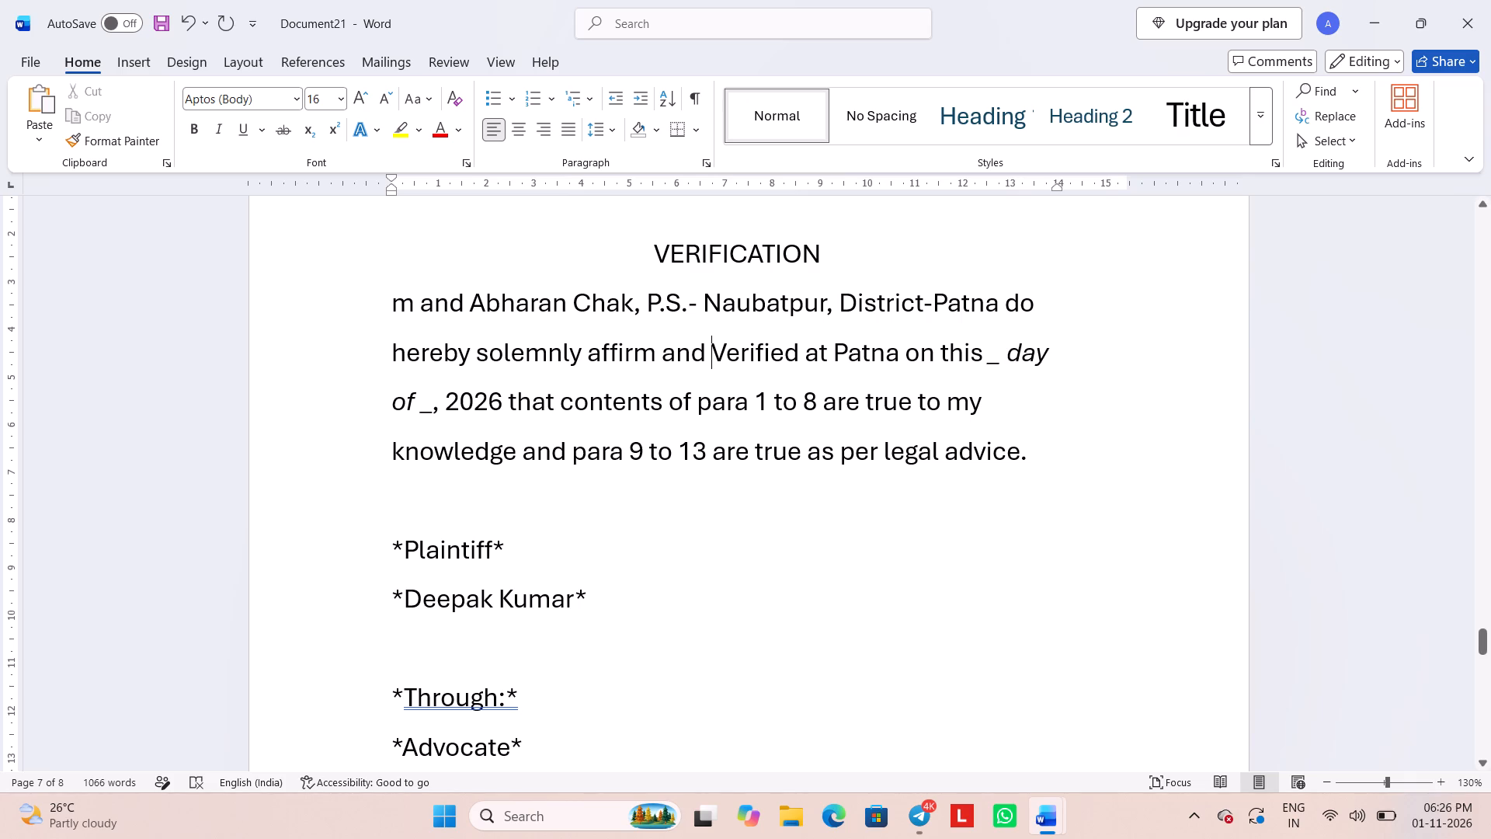
Insert "Danapur" with a comma and a space before "Patna" in the verification place.
left_click(832, 355)
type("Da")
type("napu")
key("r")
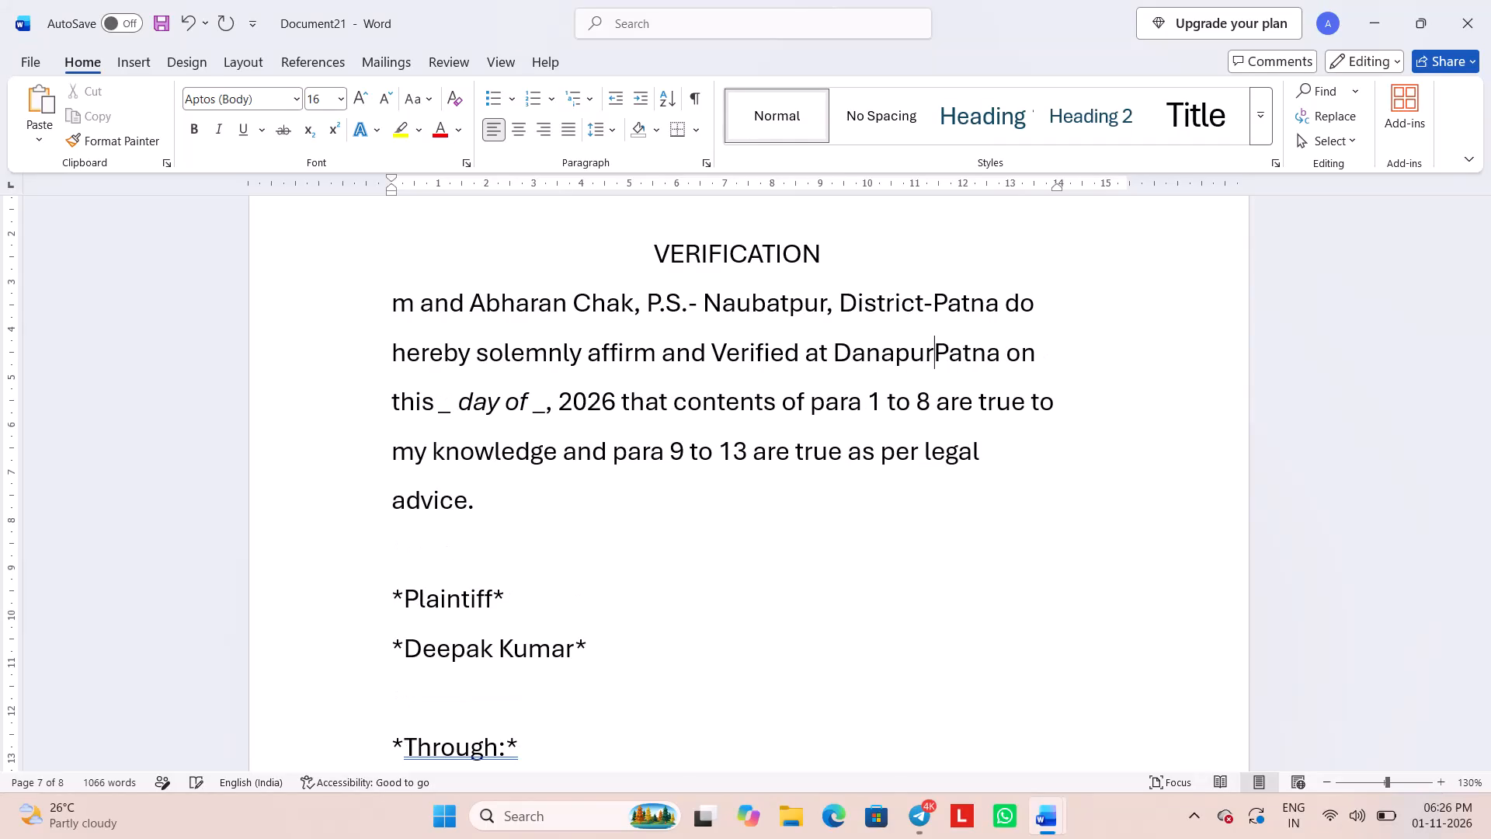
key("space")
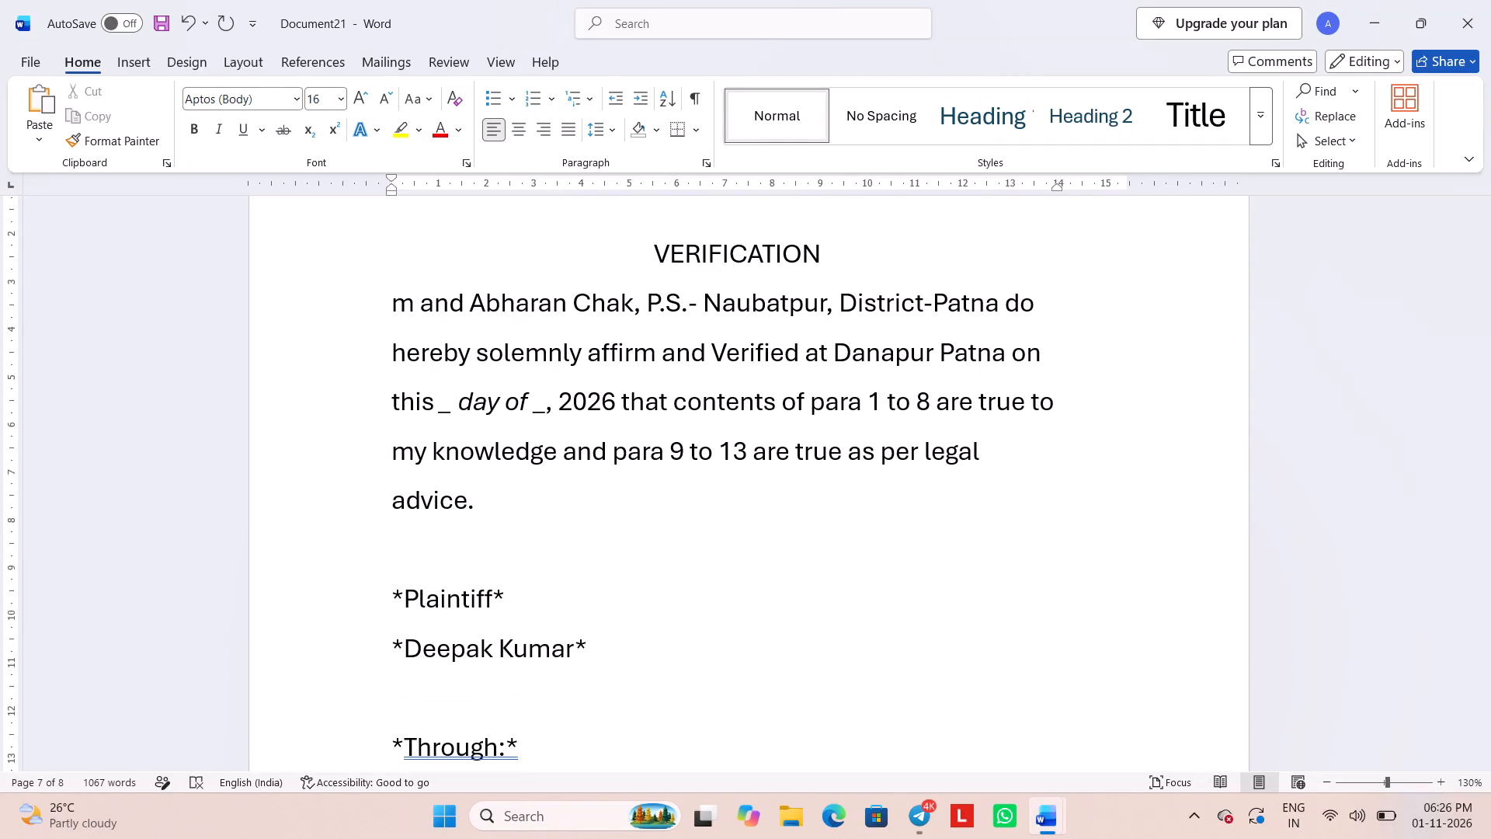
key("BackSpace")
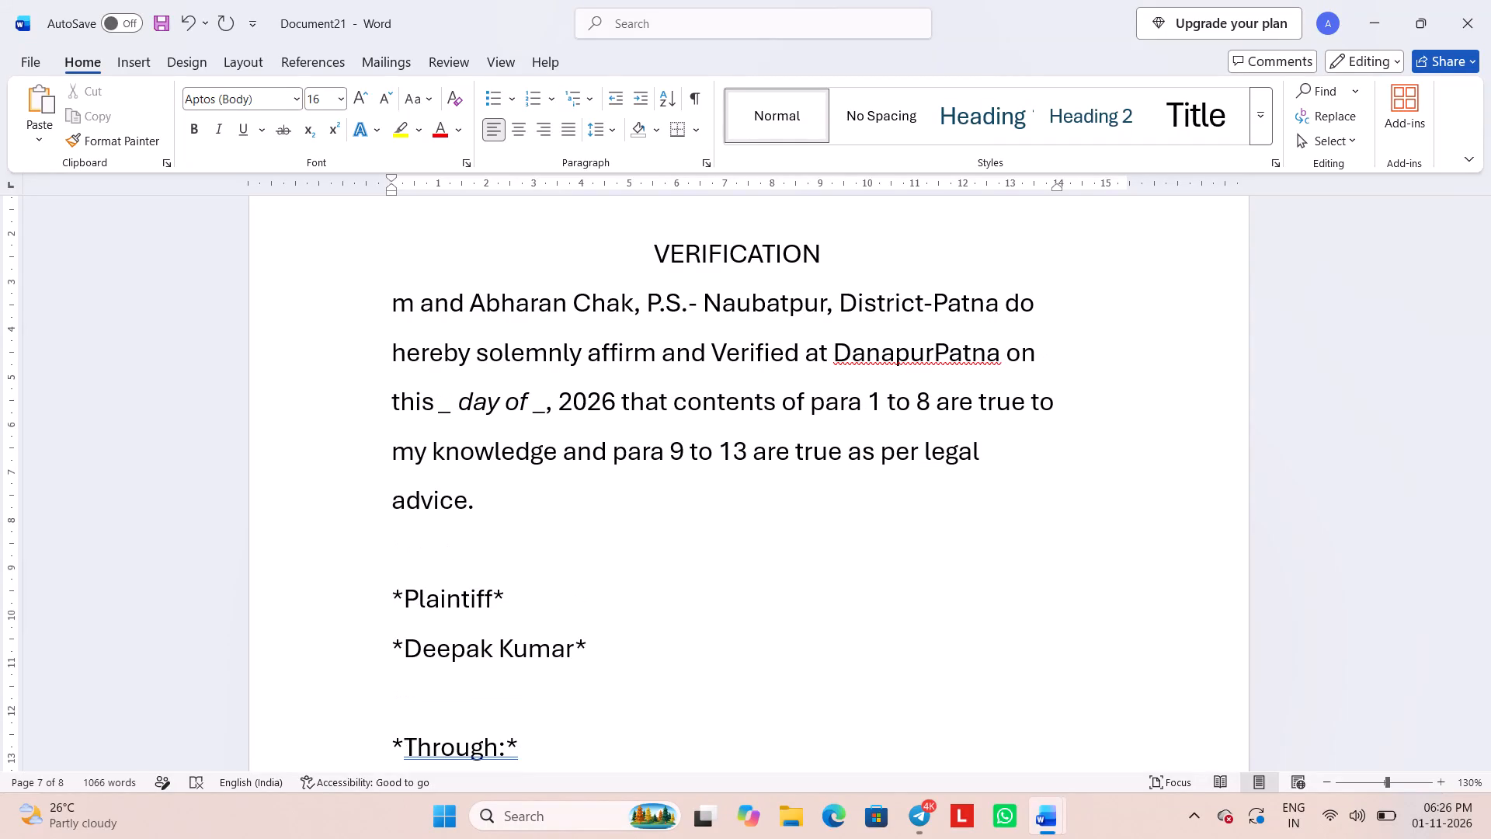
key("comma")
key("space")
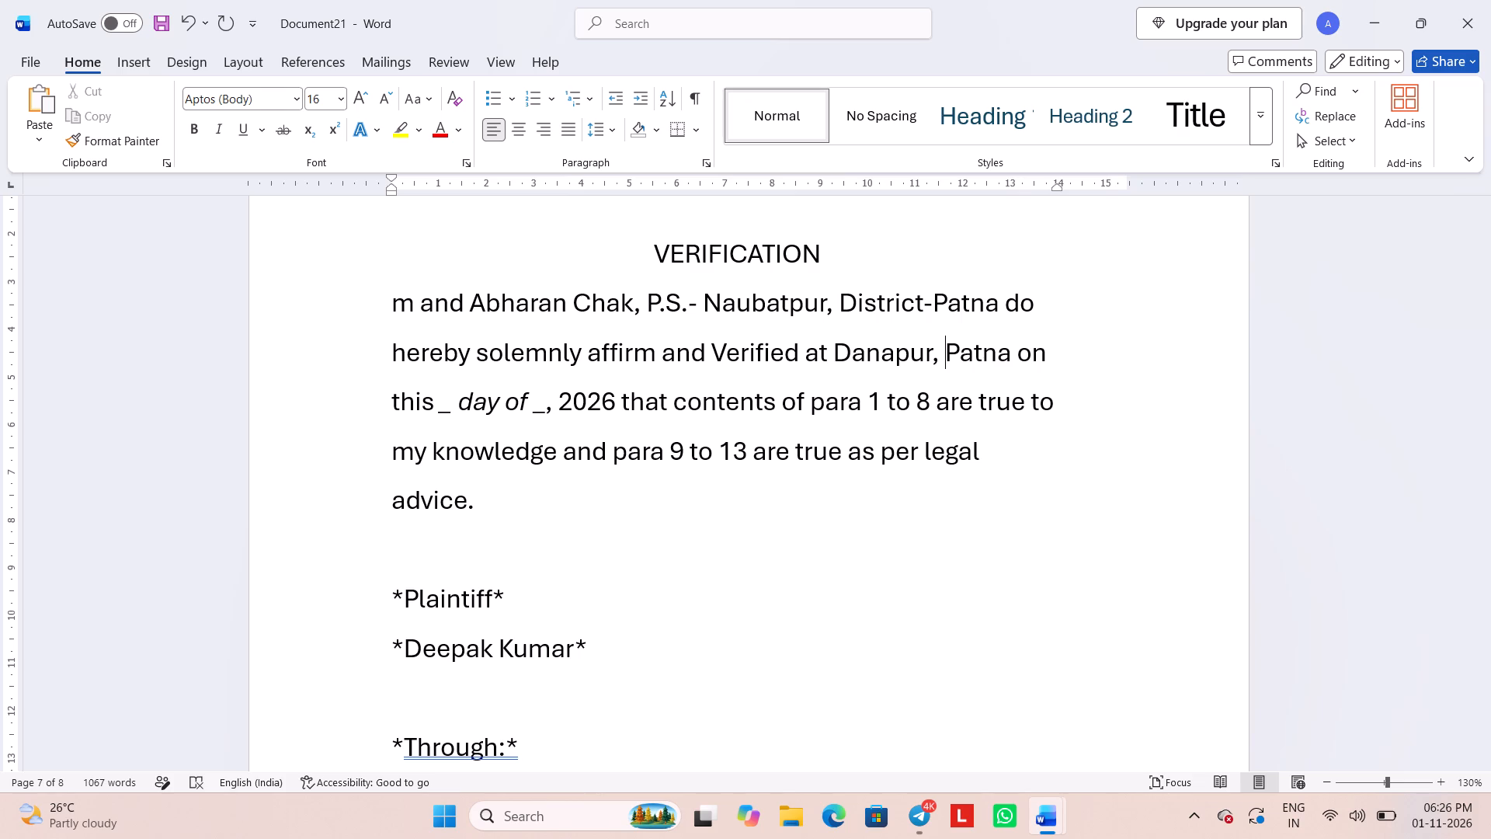
scroll(832, 355, "down", 1)
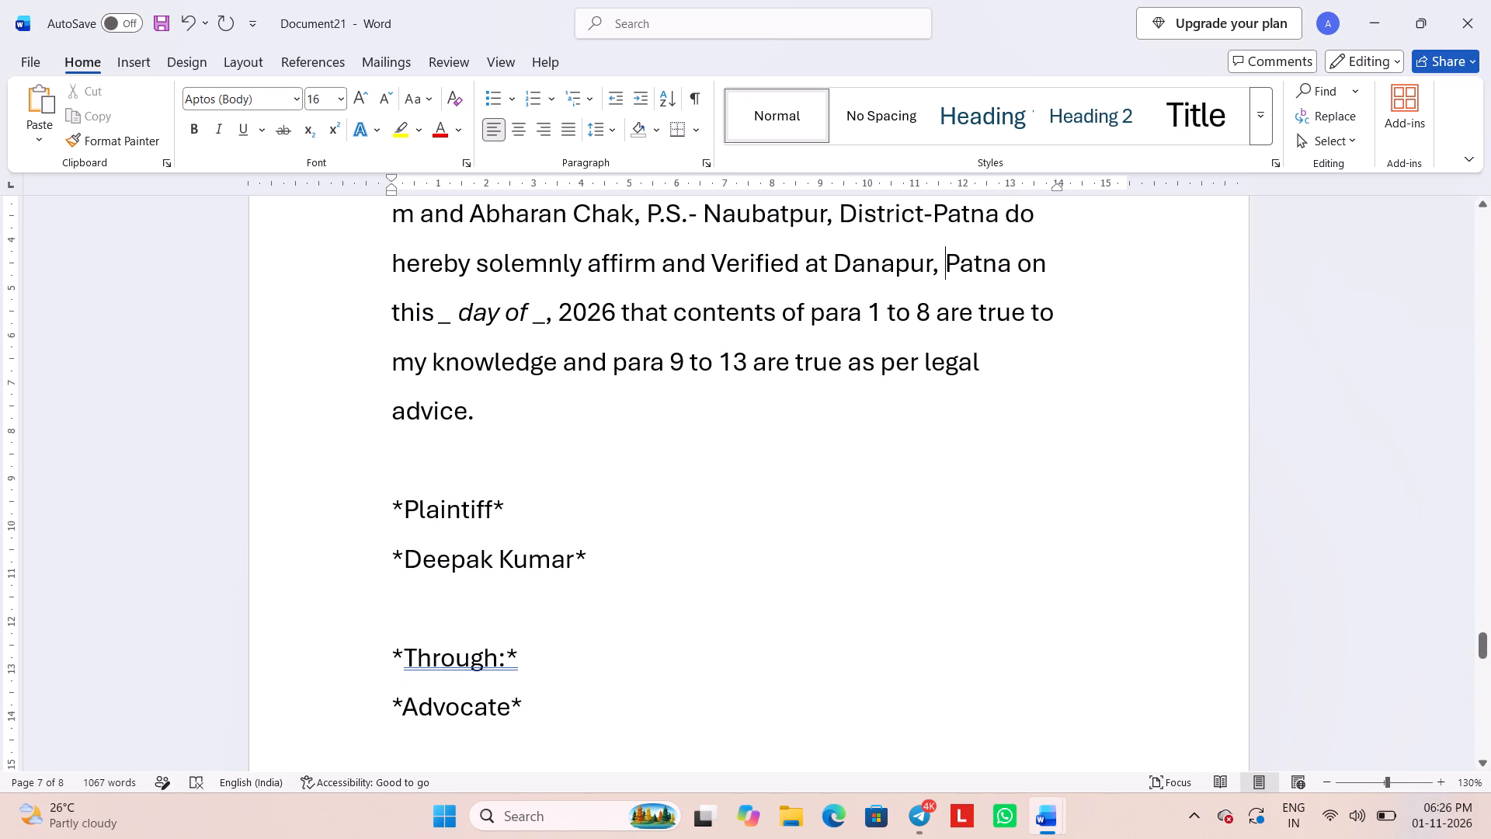
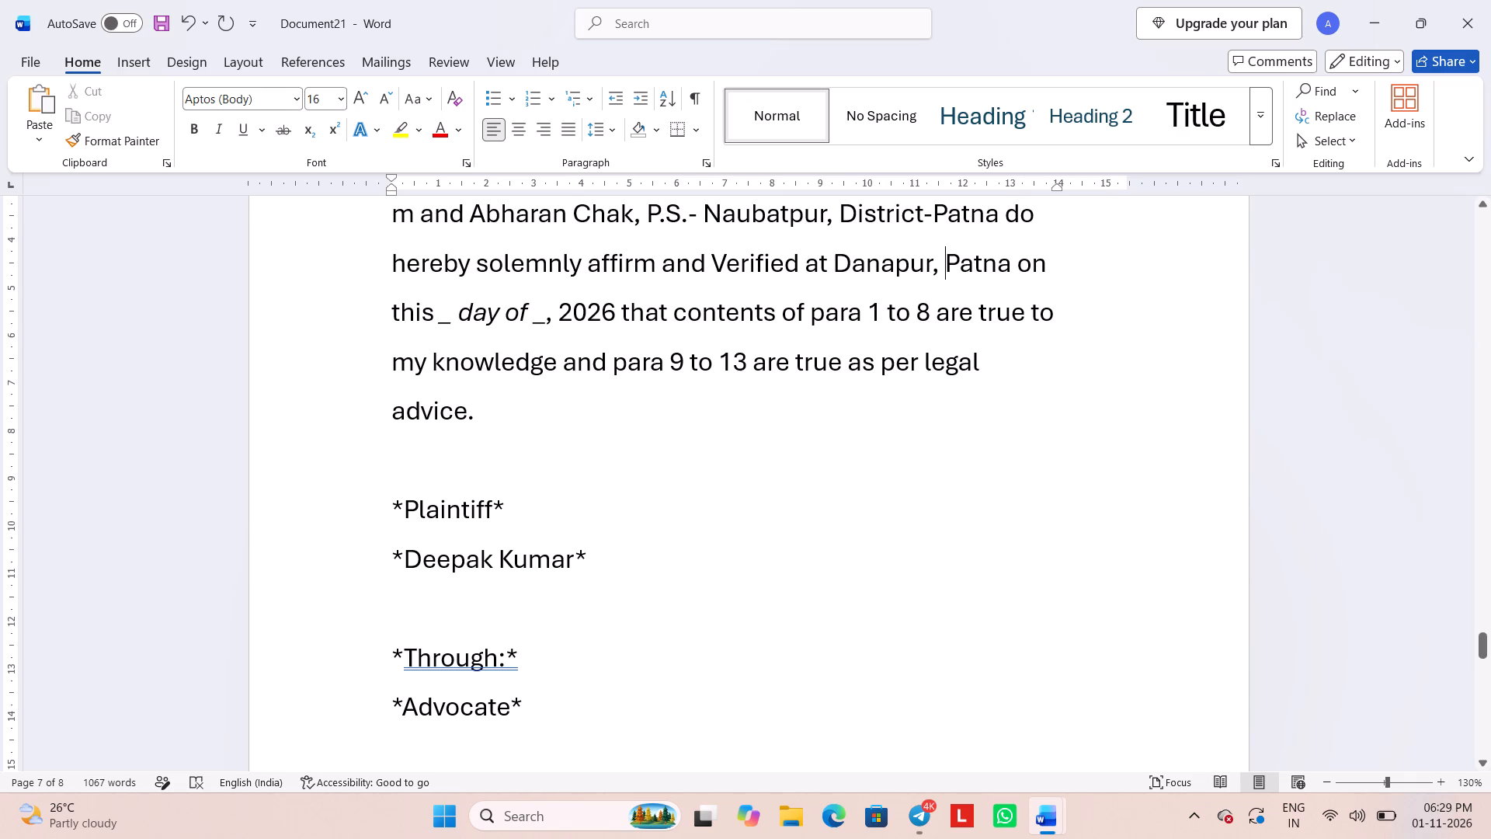
Check the plaint's last numbered paragraph and correct the verification's legal-advice range to read "para 9 to 14".
scroll(795, 317, "up", 1)
scroll(795, 317, "down", 1, "ctrl")
scroll(795, 317, "up", 1, "ctrl")
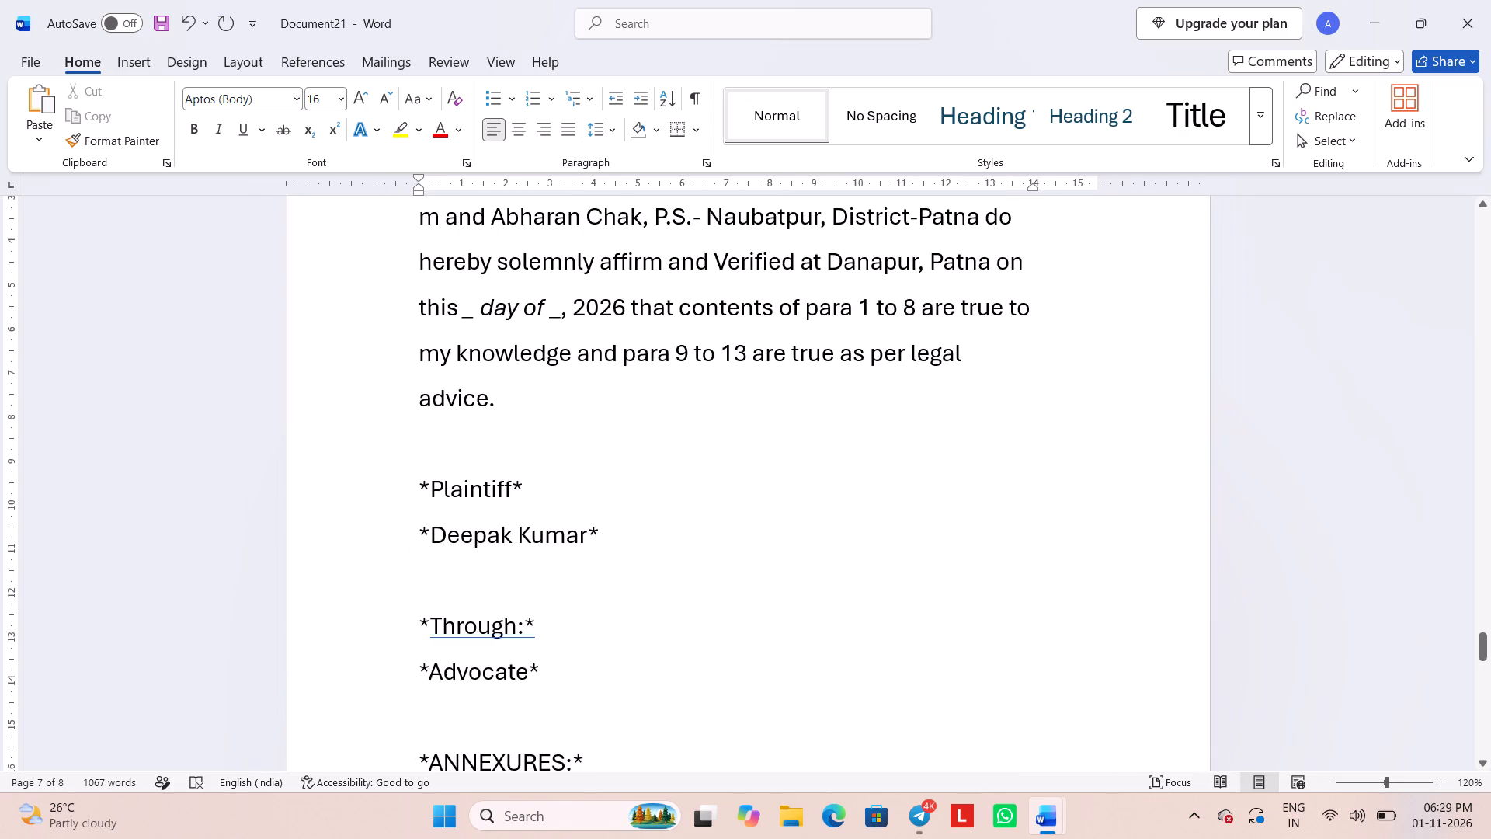
scroll(795, 317, "up", 5)
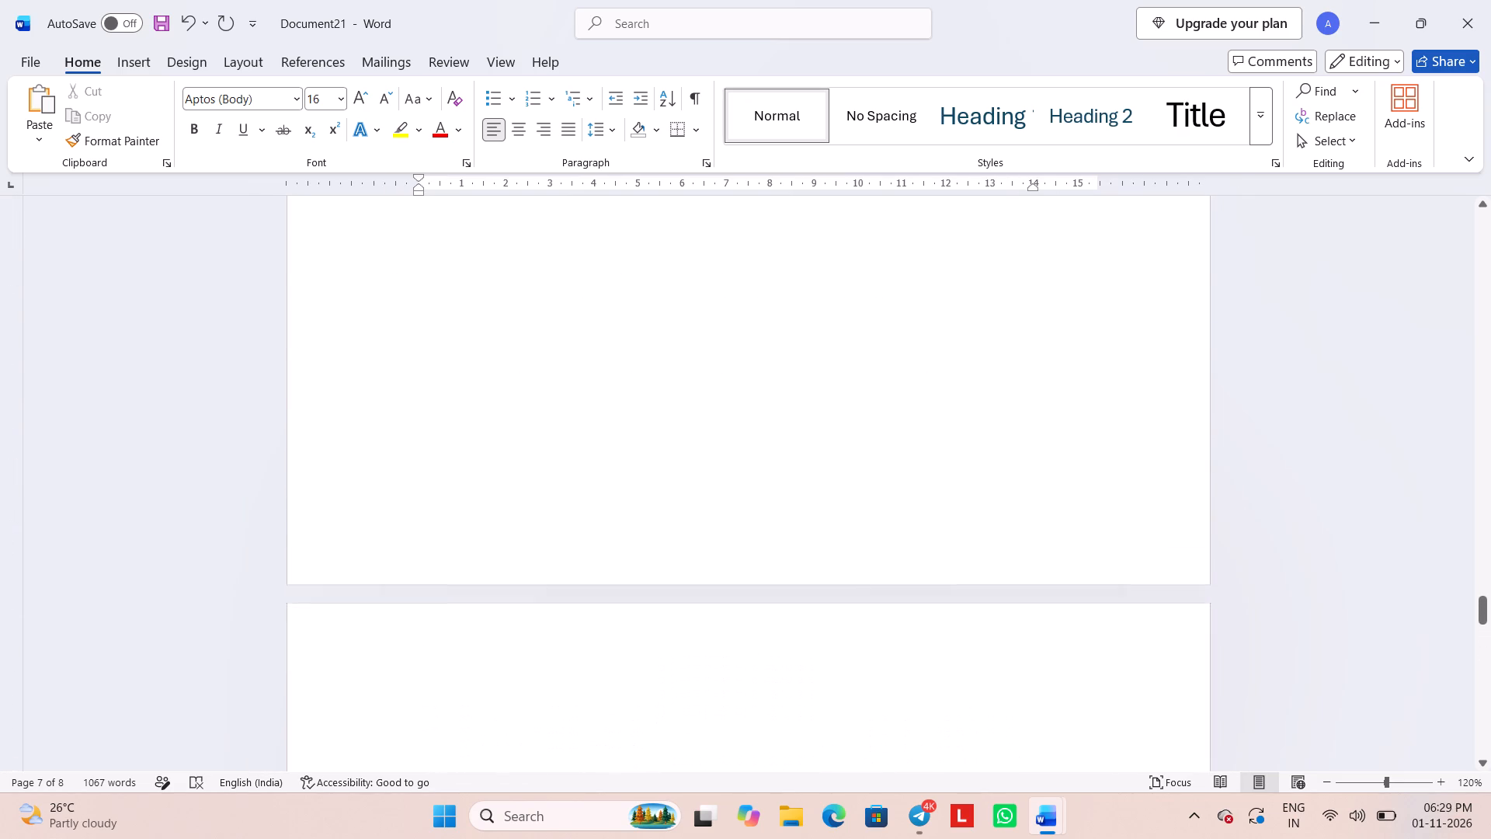
scroll(795, 317, "up", 5)
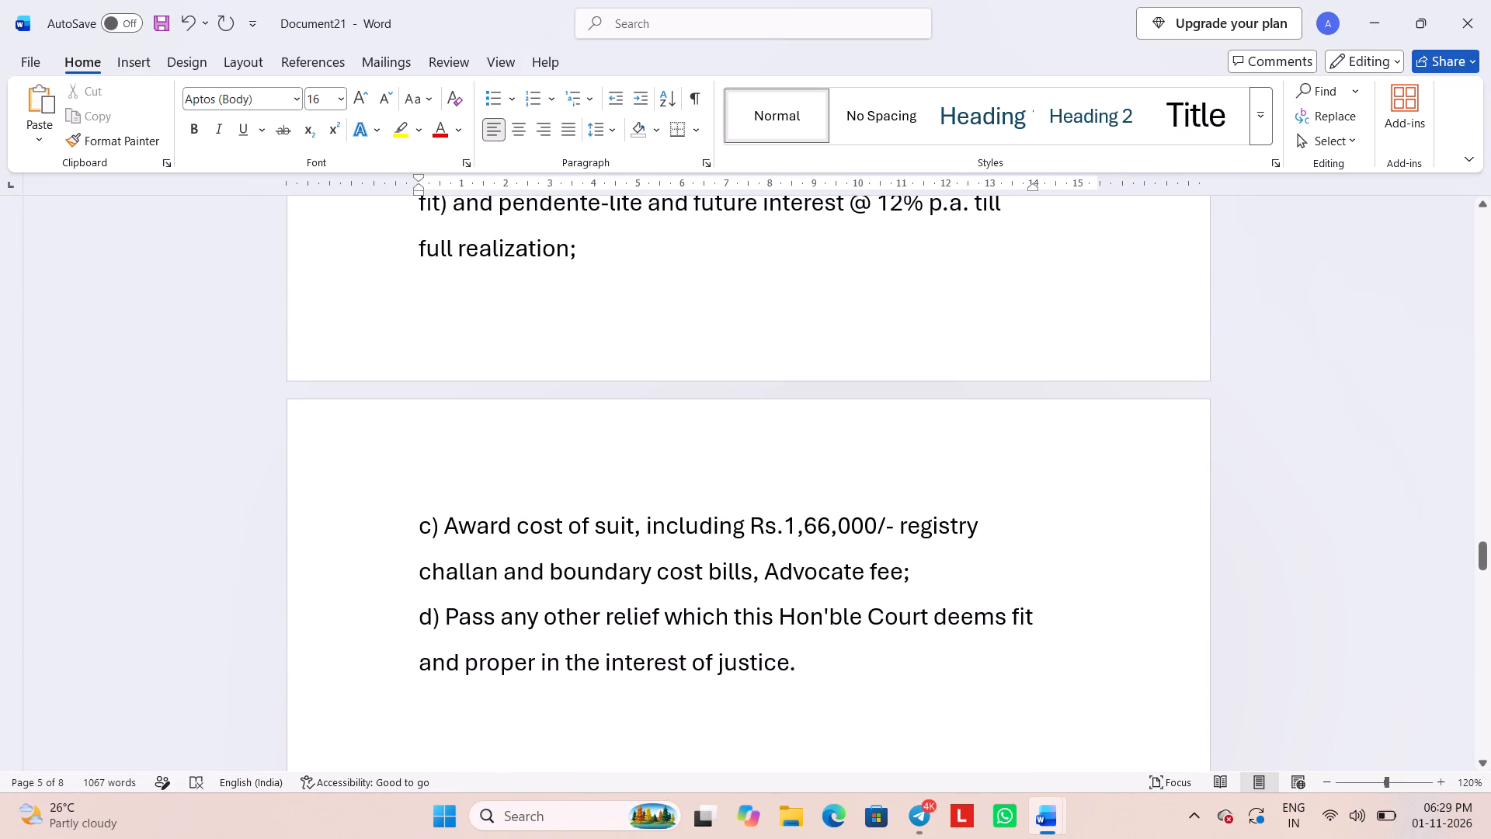
scroll(795, 317, "up", 4)
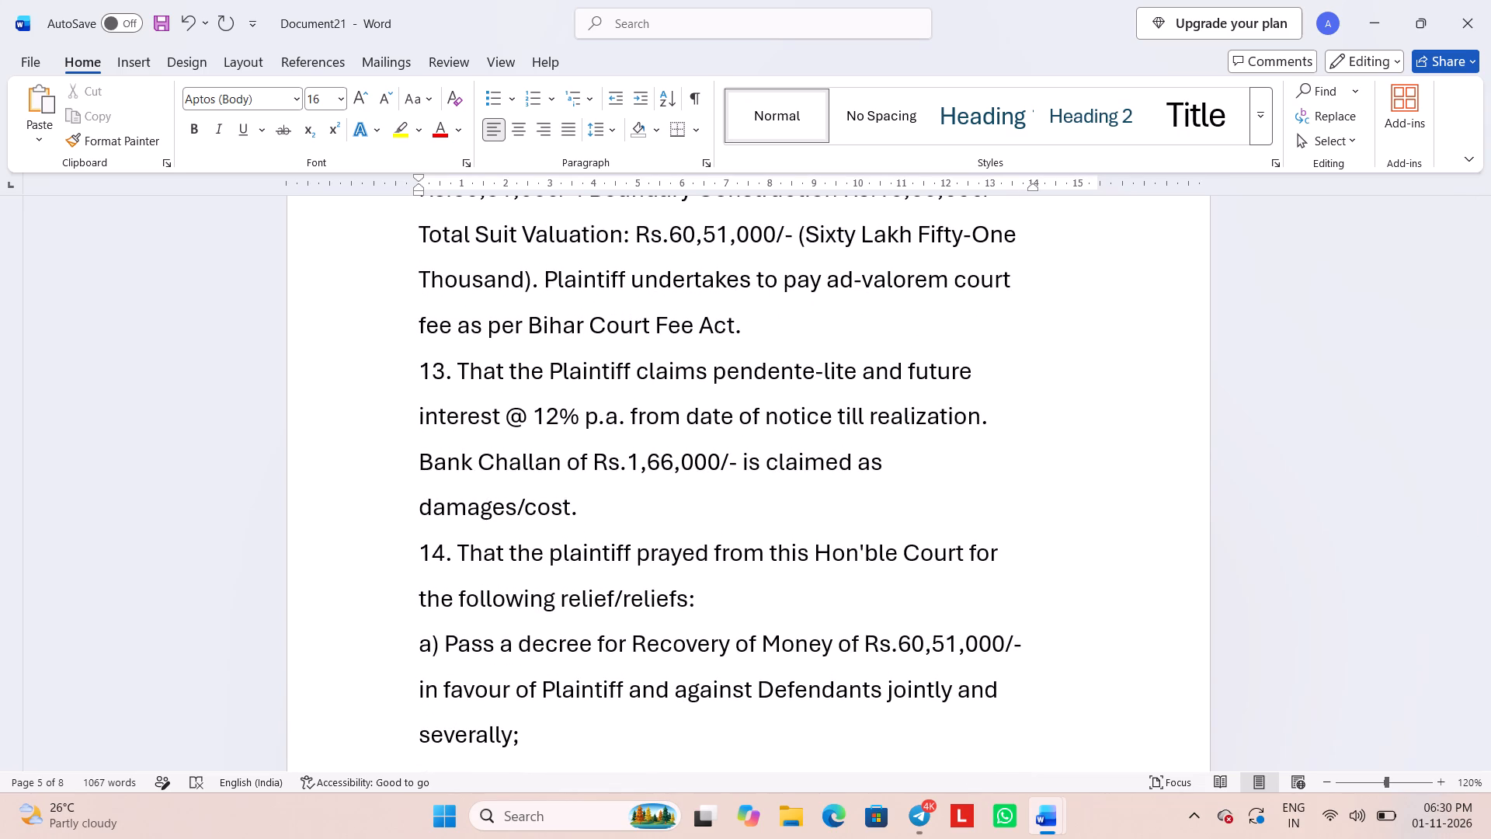
scroll(795, 317, "down", 3)
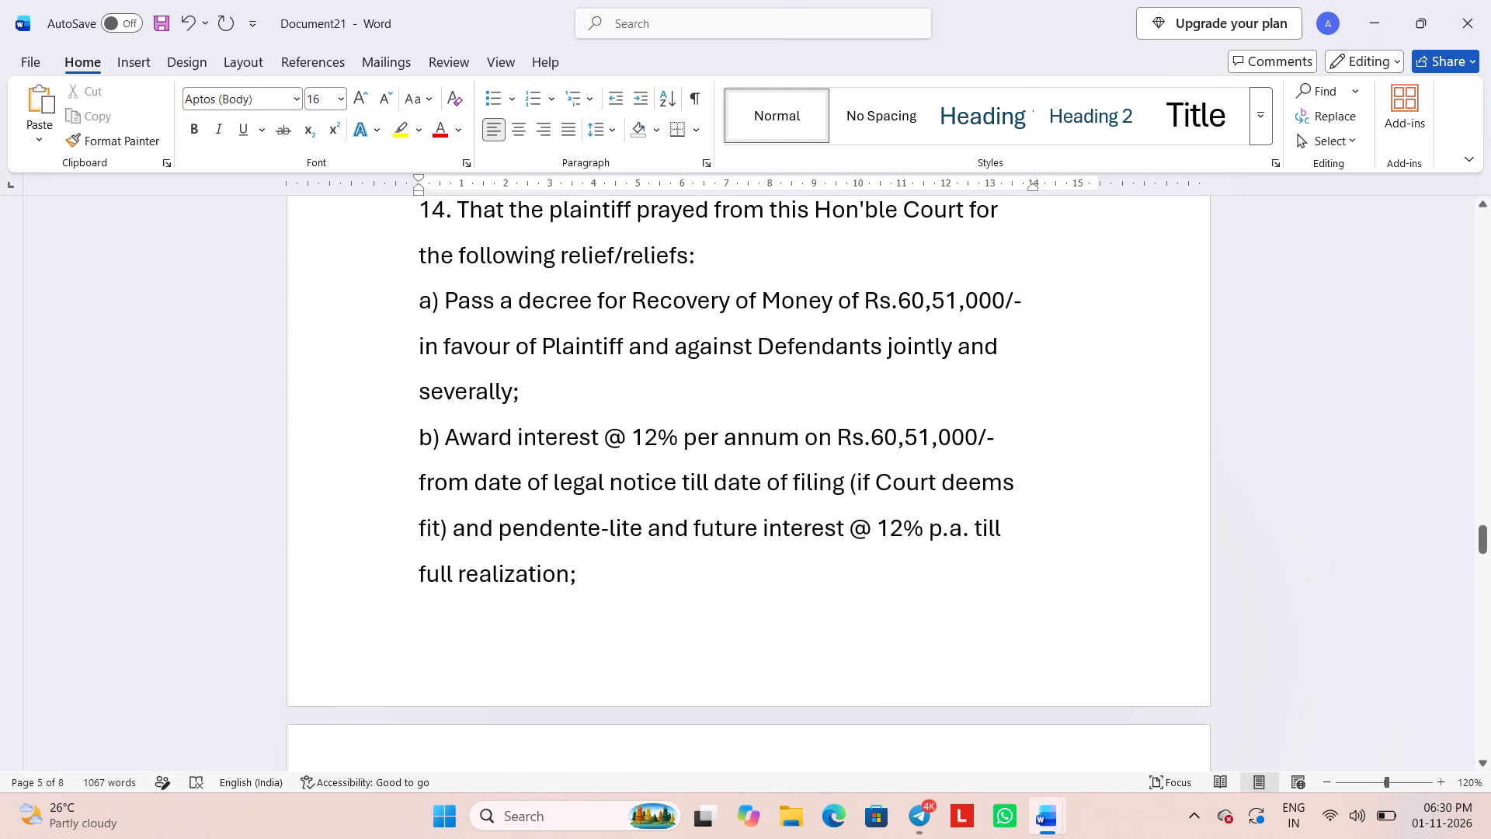
scroll(795, 317, "down", 6)
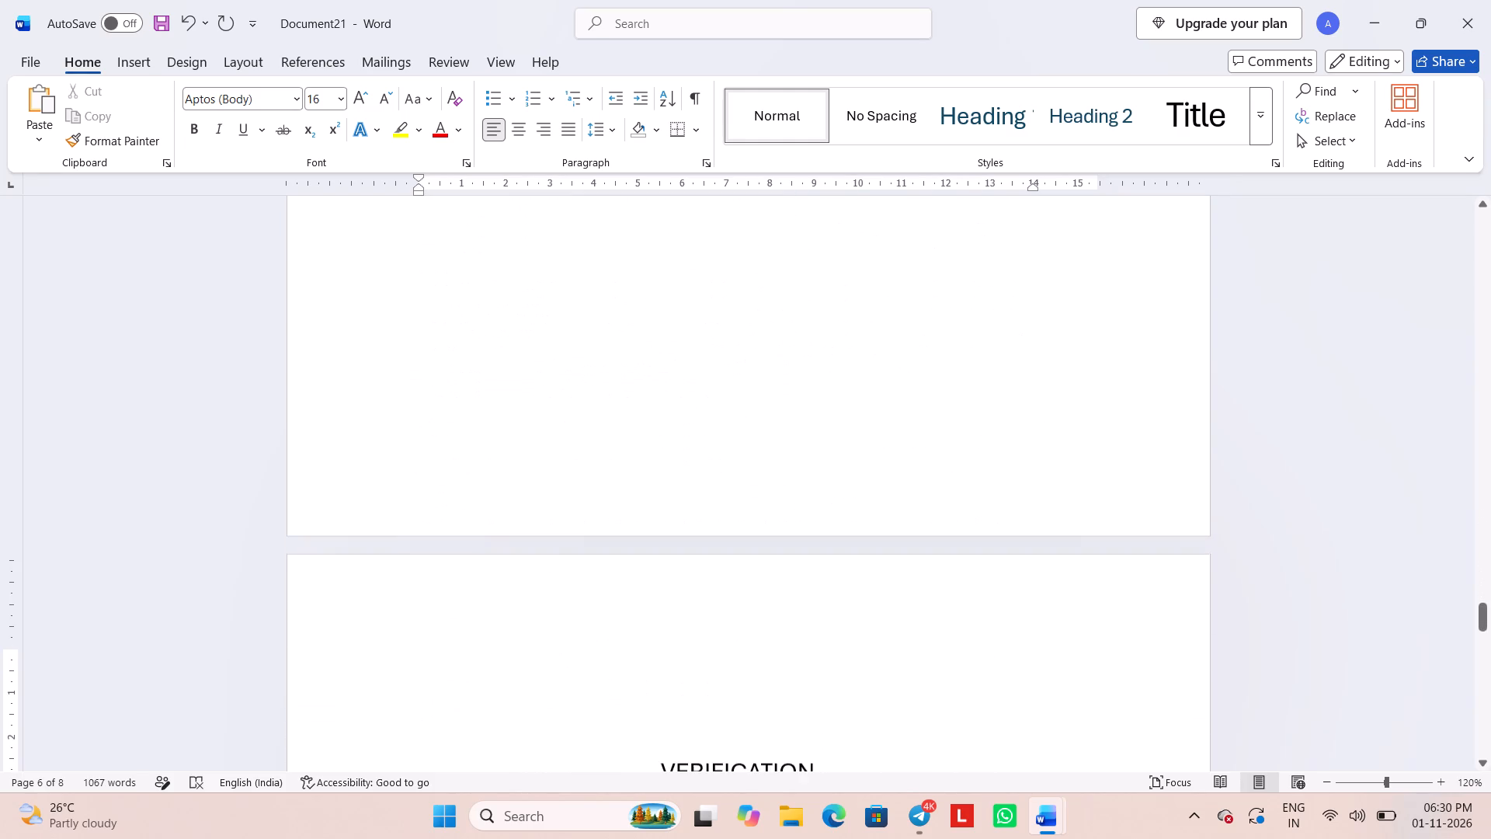
scroll(795, 317, "down", 3)
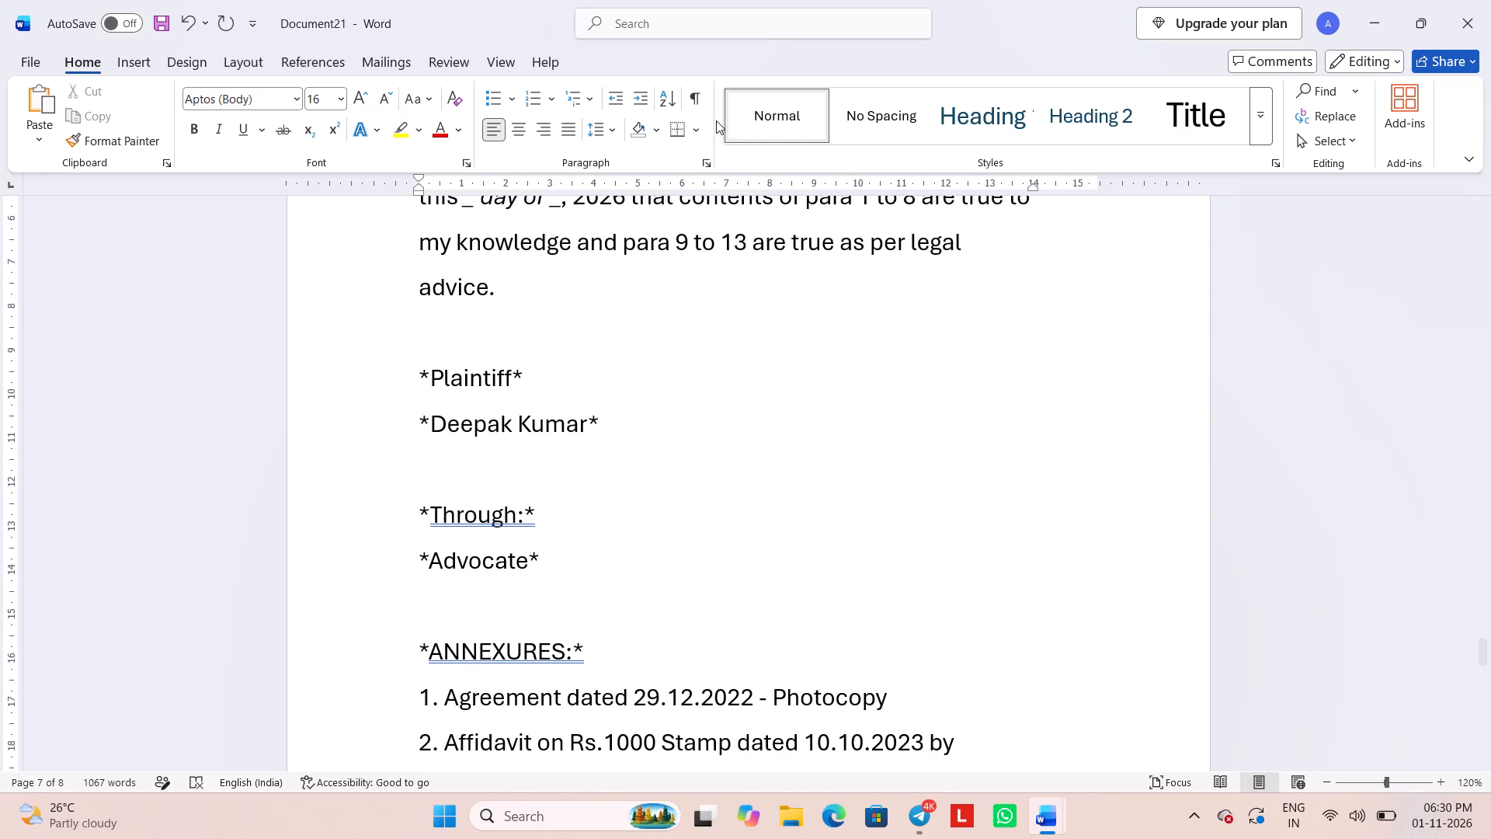
left_click(734, 240)
key("4")
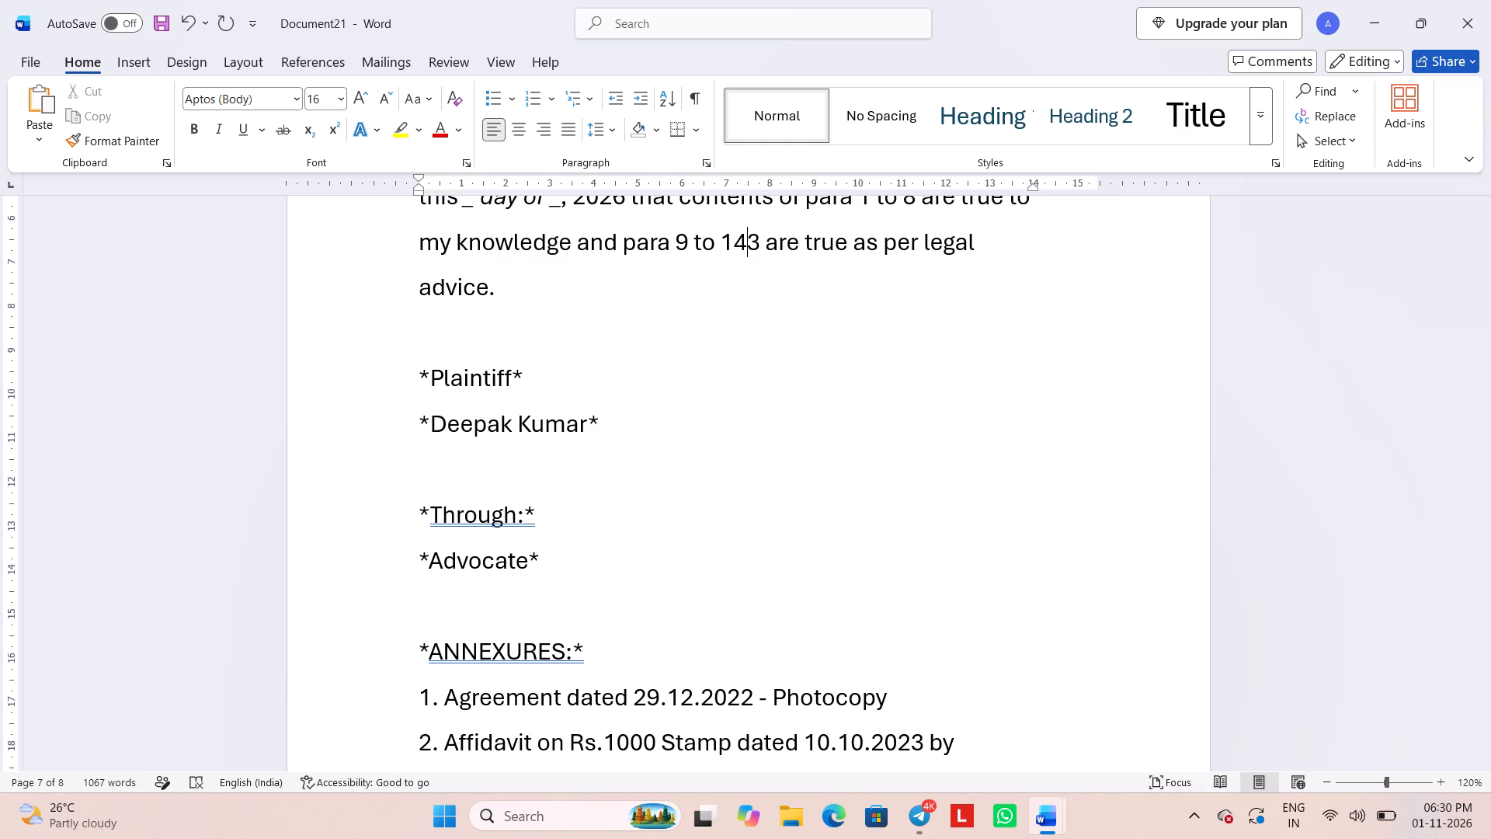
key("Delete")
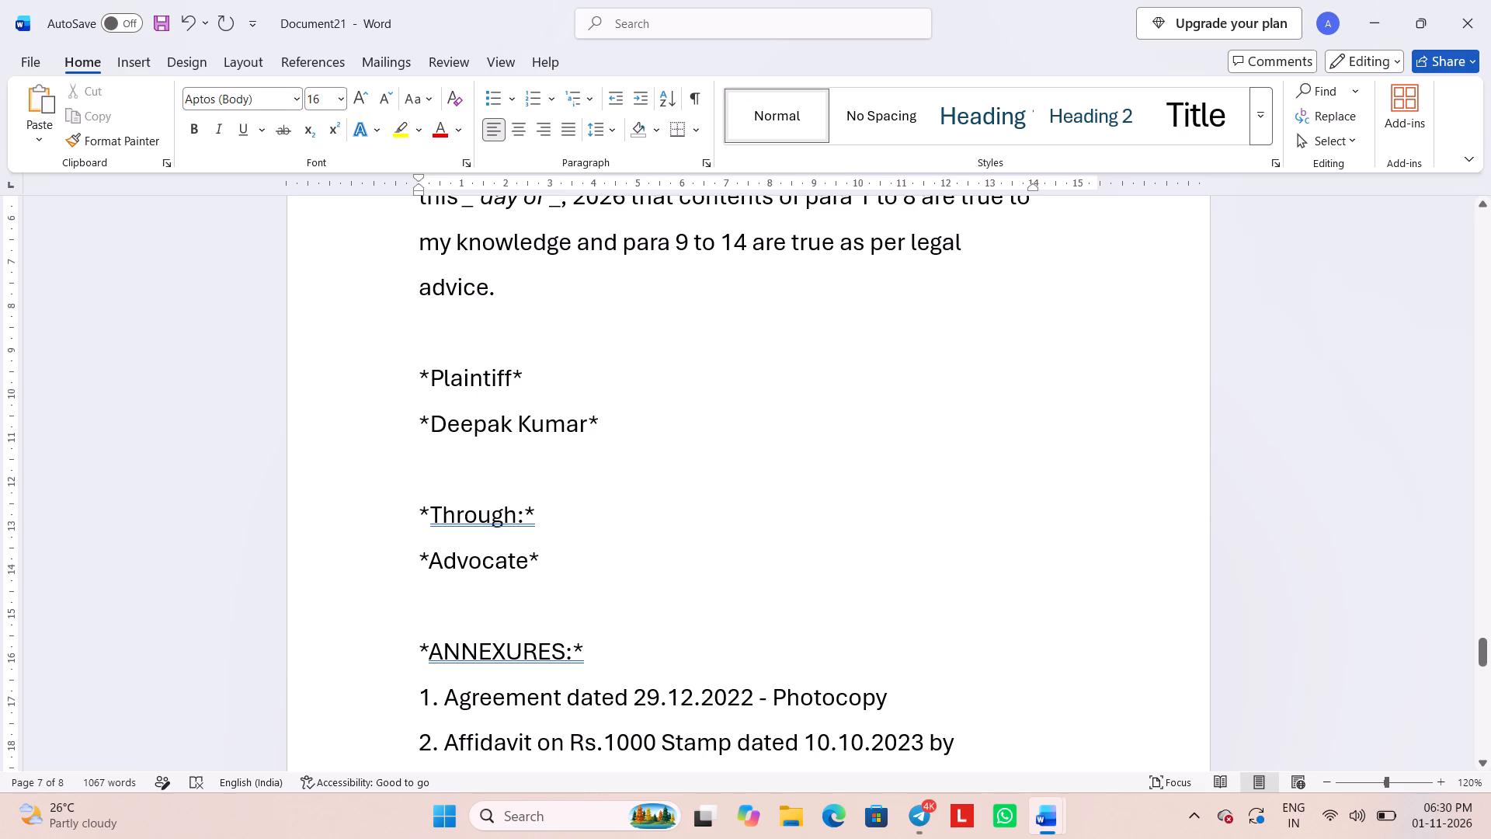
Delete the "*Plaintiff*" line below the verification paragraph.
left_click(419, 376)
key("Delete")
key("Delete")
key("Delete")
key("Delete")
key("Delete")
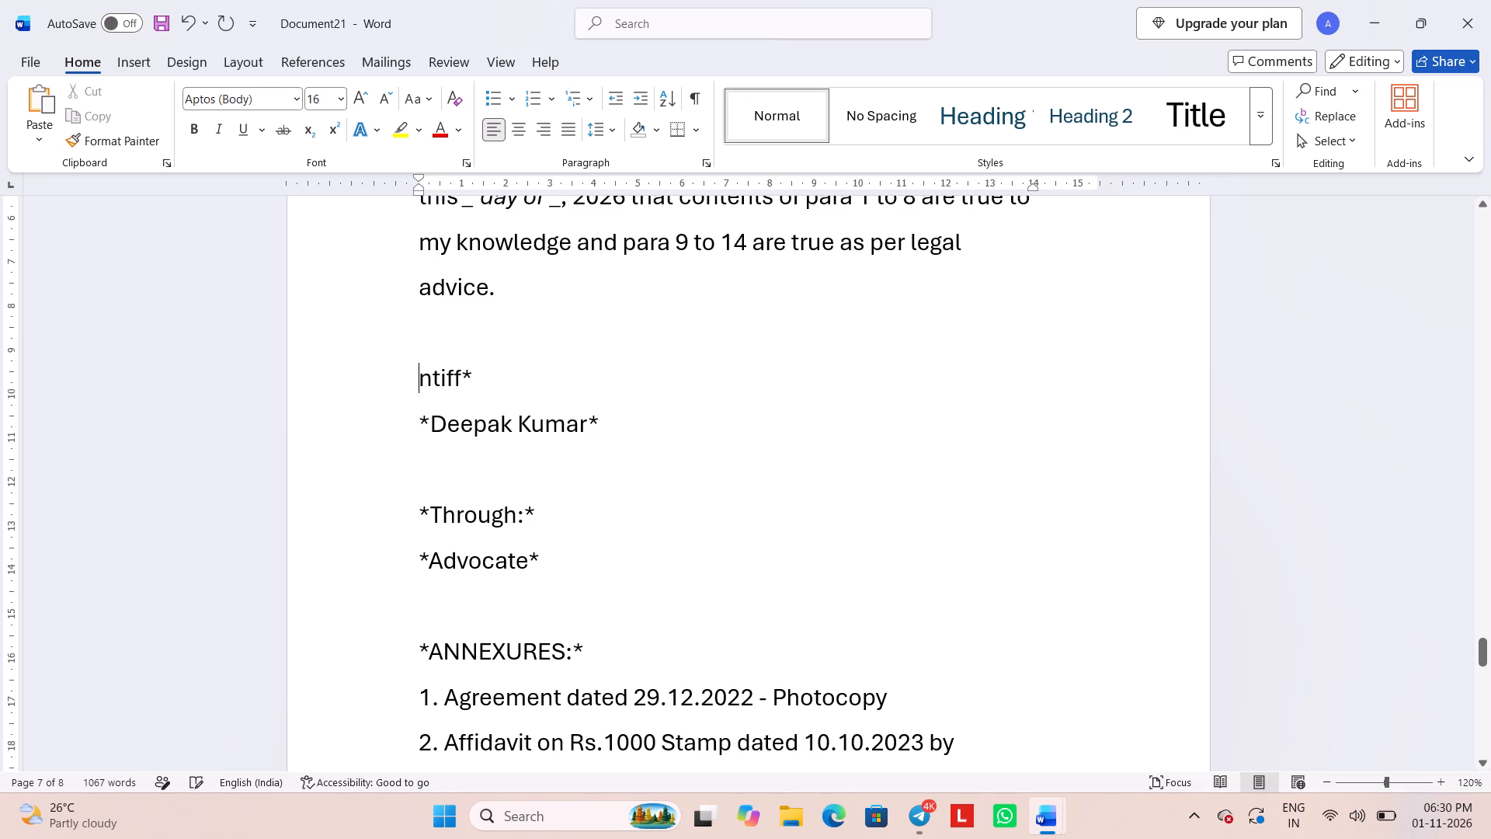
key("Delete")
key("Delete")
key("Delete")
key("Delete")
key("Delete")
key("Delete")
key("Delete")
Delete the plaintiff's name and one blank line above "*Through:*" below the verification paragraph.
key("Delete")
key("Delete")
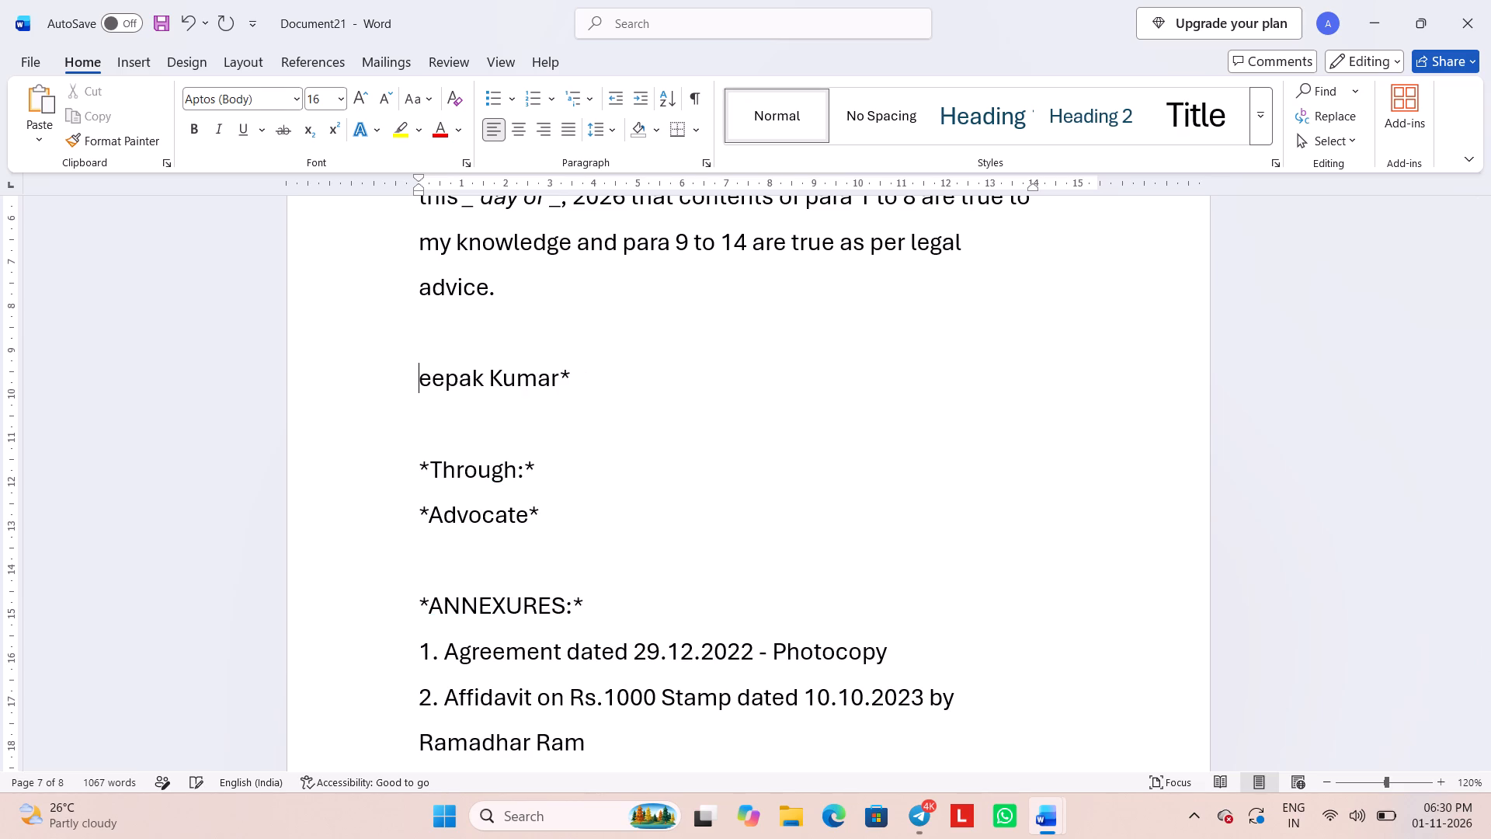
key("Delete")
key("Delete")
key("Delete")
key("Delete")
key("Delete")
key("Delete")
key("Delete")
key("Delete")
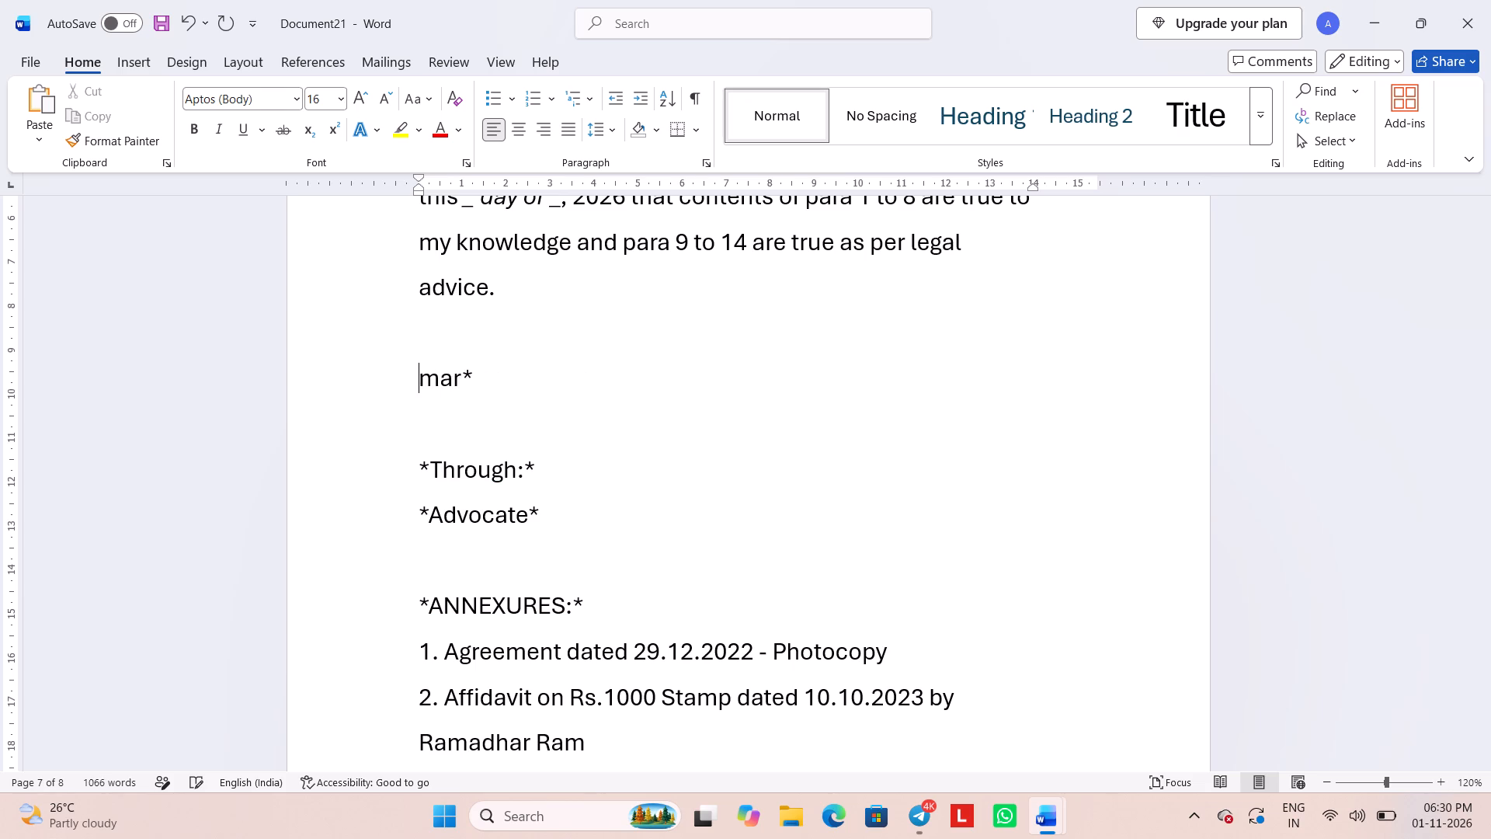
key("Delete")
key("Delete")
key("Delete")
key("Delete")
key("Delete")
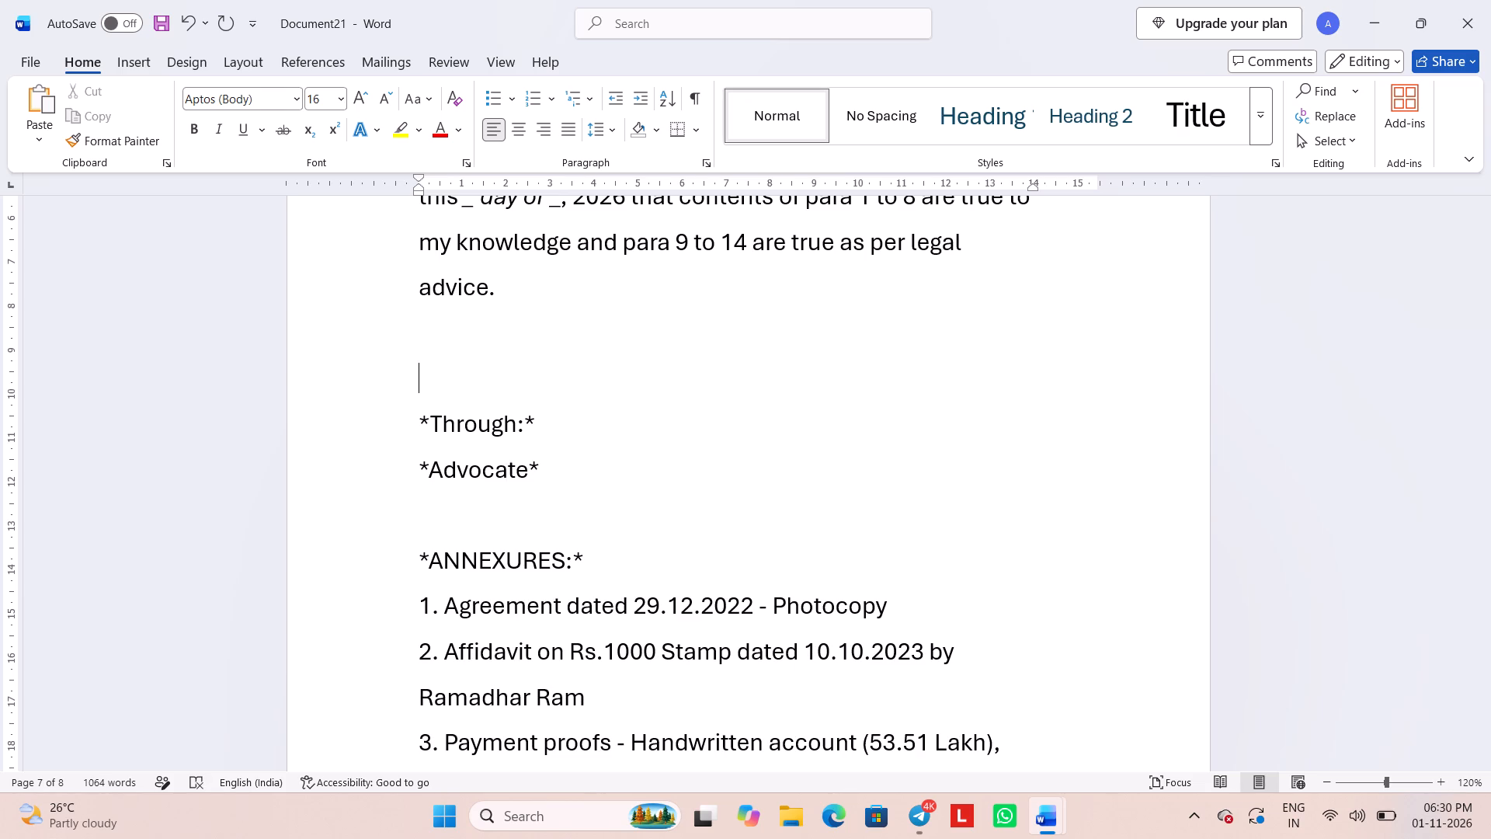
Insert twelve blank lines above "*Through:*" to push it and the text after it onto a new page.
key("Return")
key("Return")
key("Return")
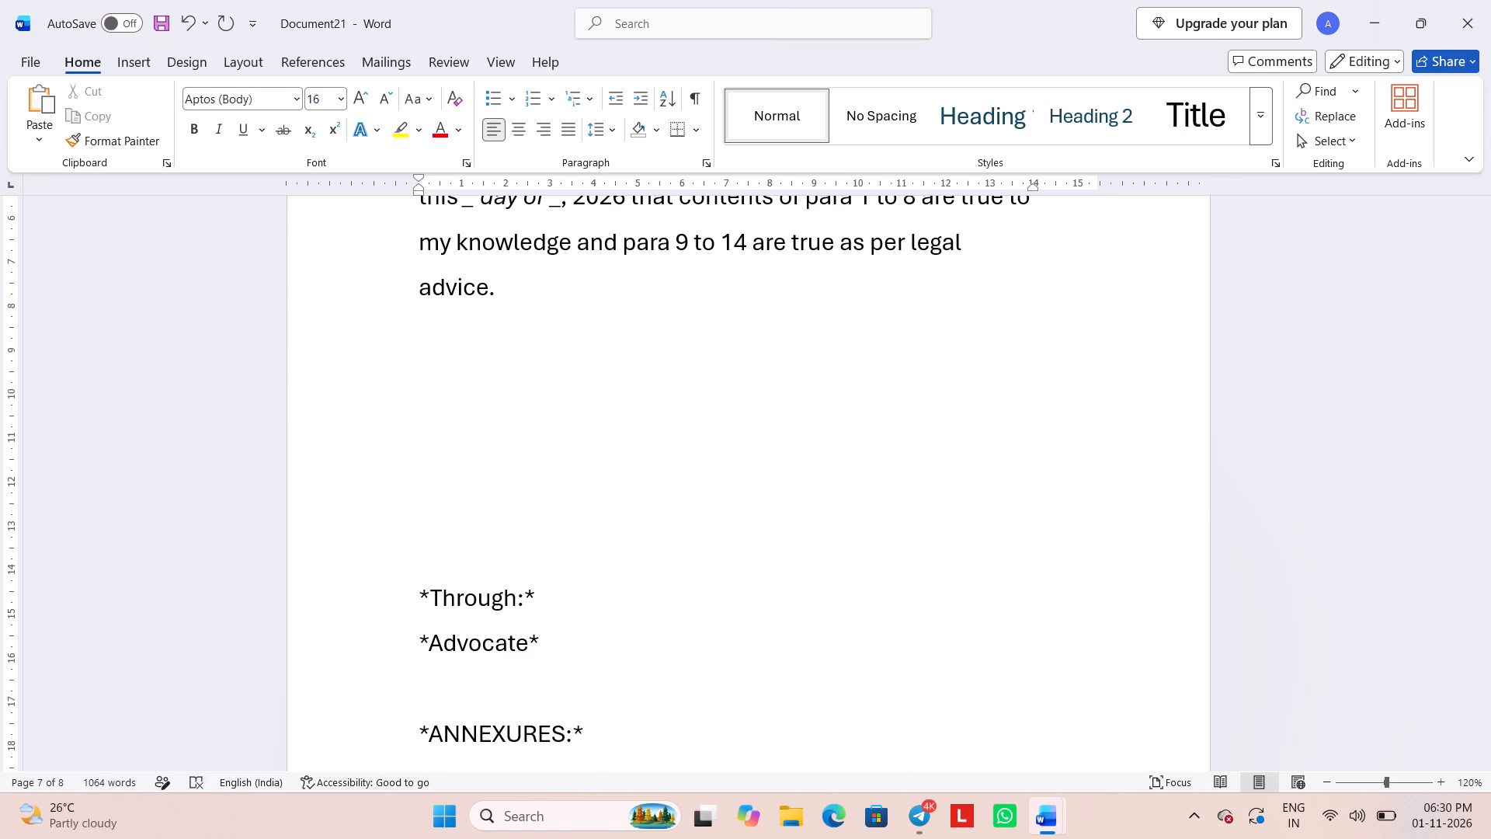
key("Return")
key("Return")
key("Return")
key("Return")
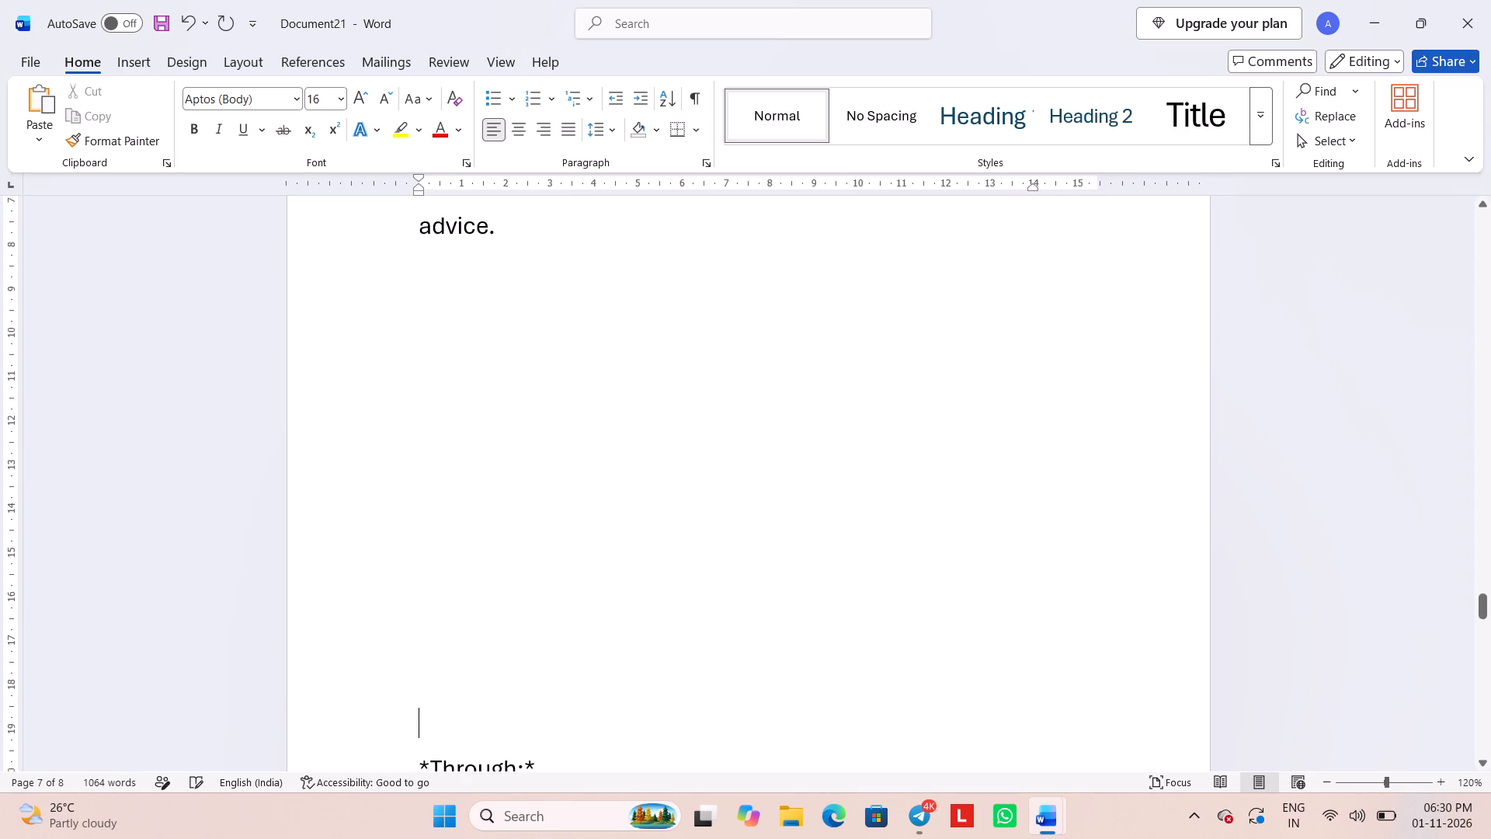
key("Return")
key("Return")
key("Return")
key("Return")
key("Return")
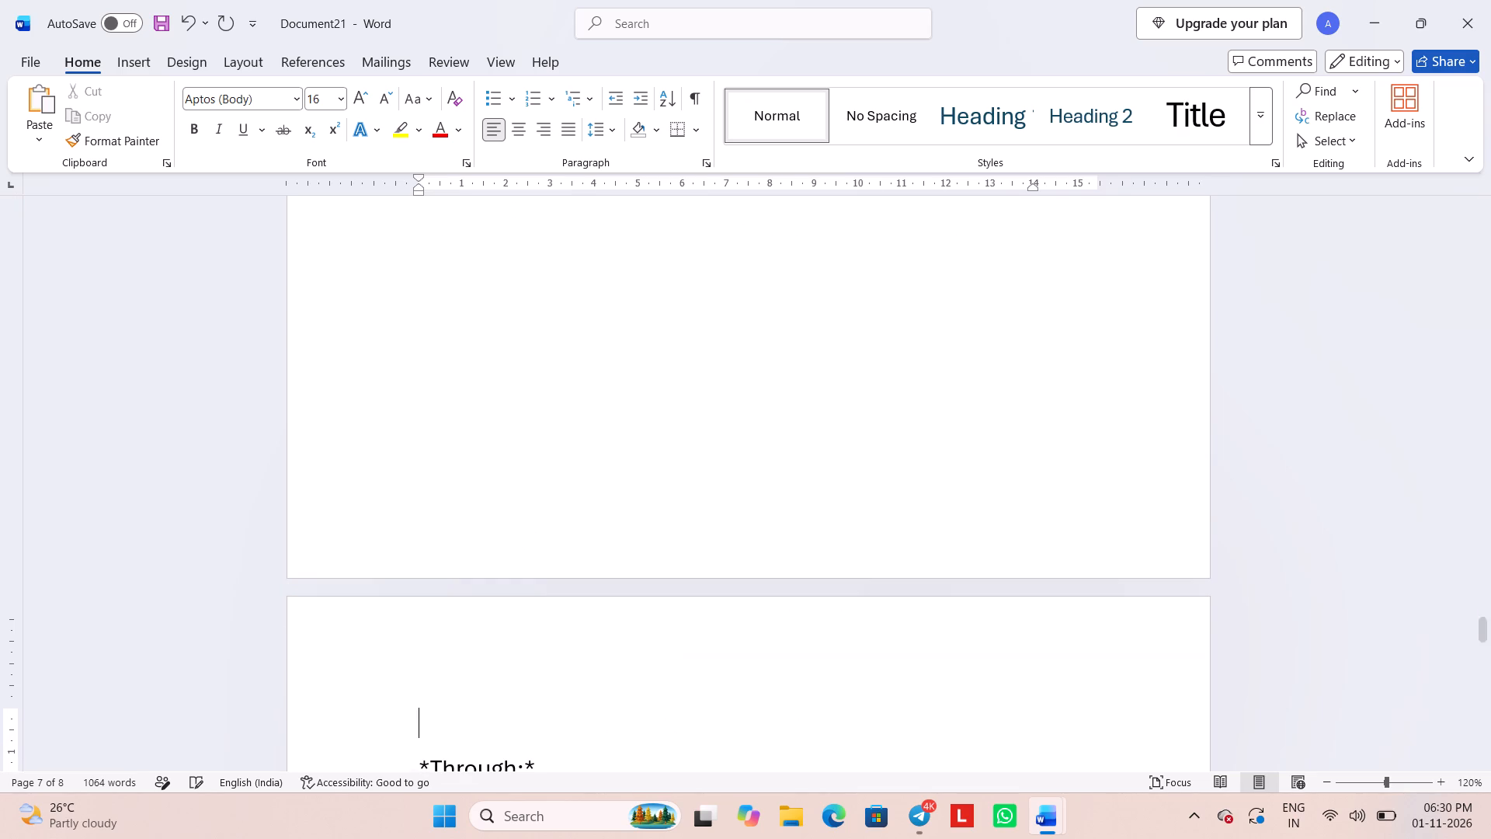
Delete the "*Through:*" text at the start of the page containing the annexures.
scroll(419, 376, "down", 1)
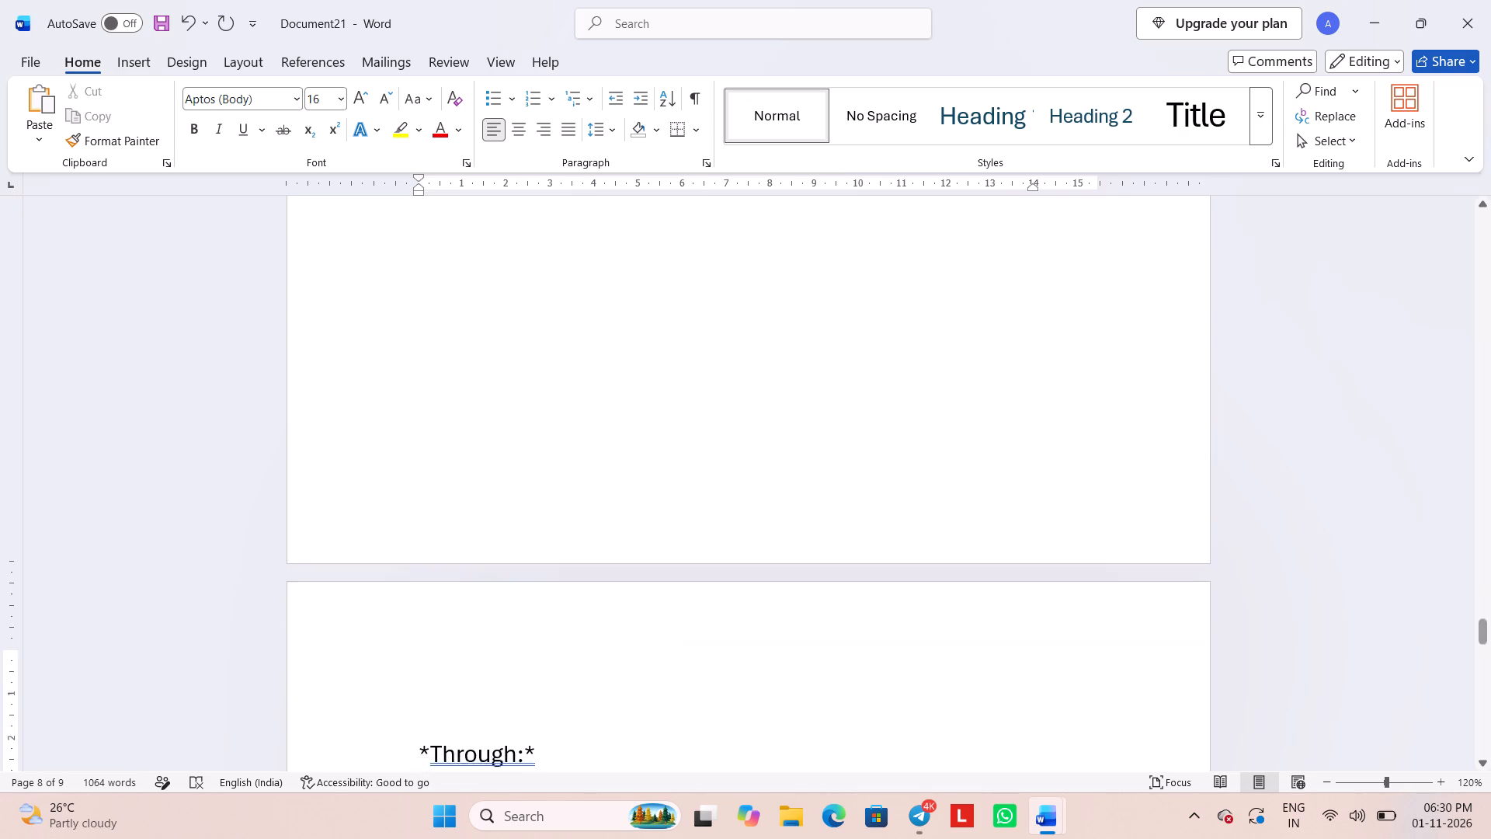
scroll(419, 376, "down", 2)
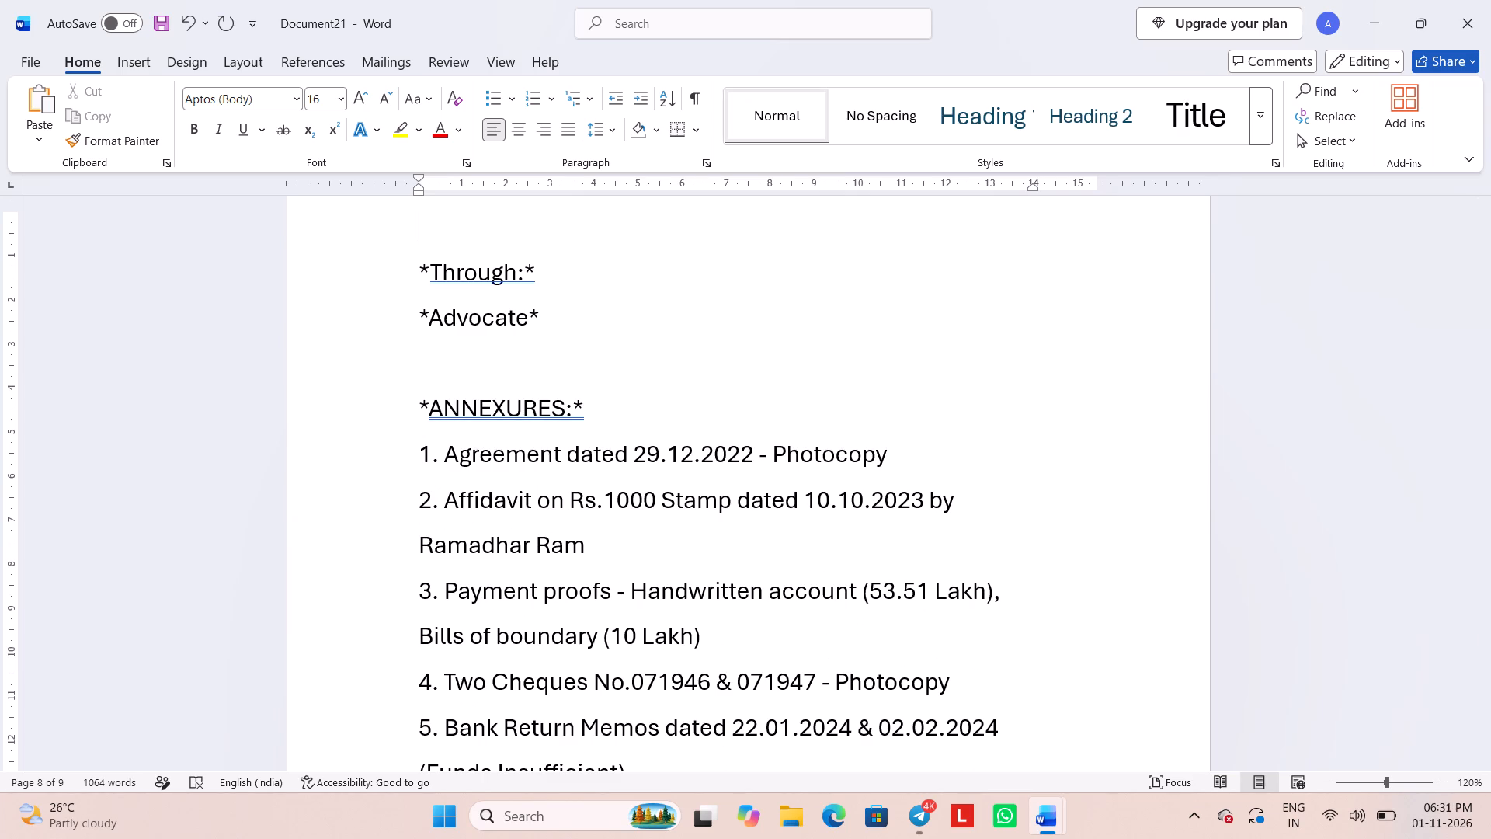
left_click(415, 268)
key("Delete")
key("Delete")
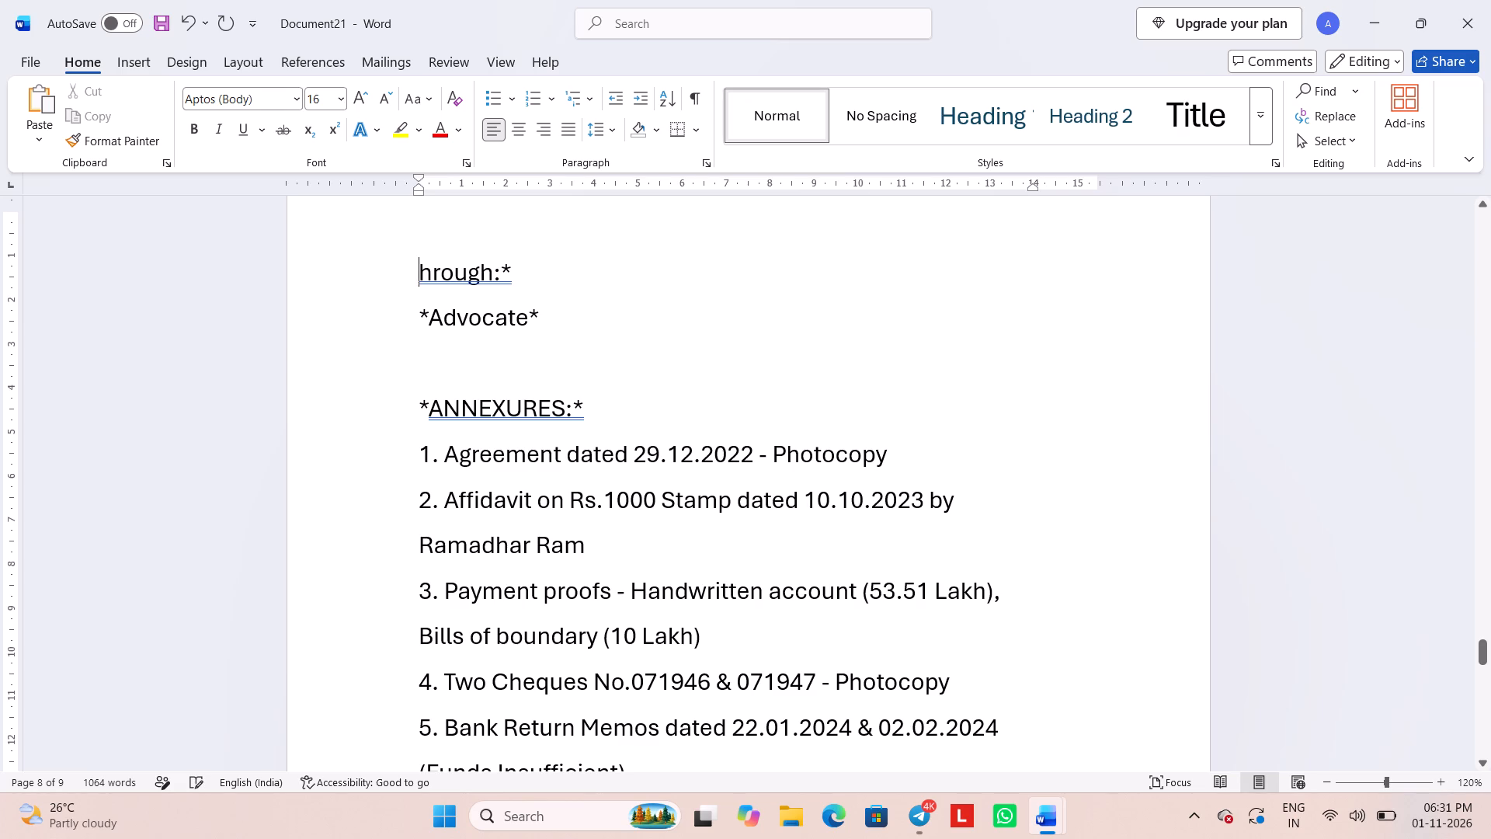
key("Delete")
key("Delete")
key("Delete")
key("Delete")
key("Delete")
key("Delete")
key("Delete")
key("Delete")
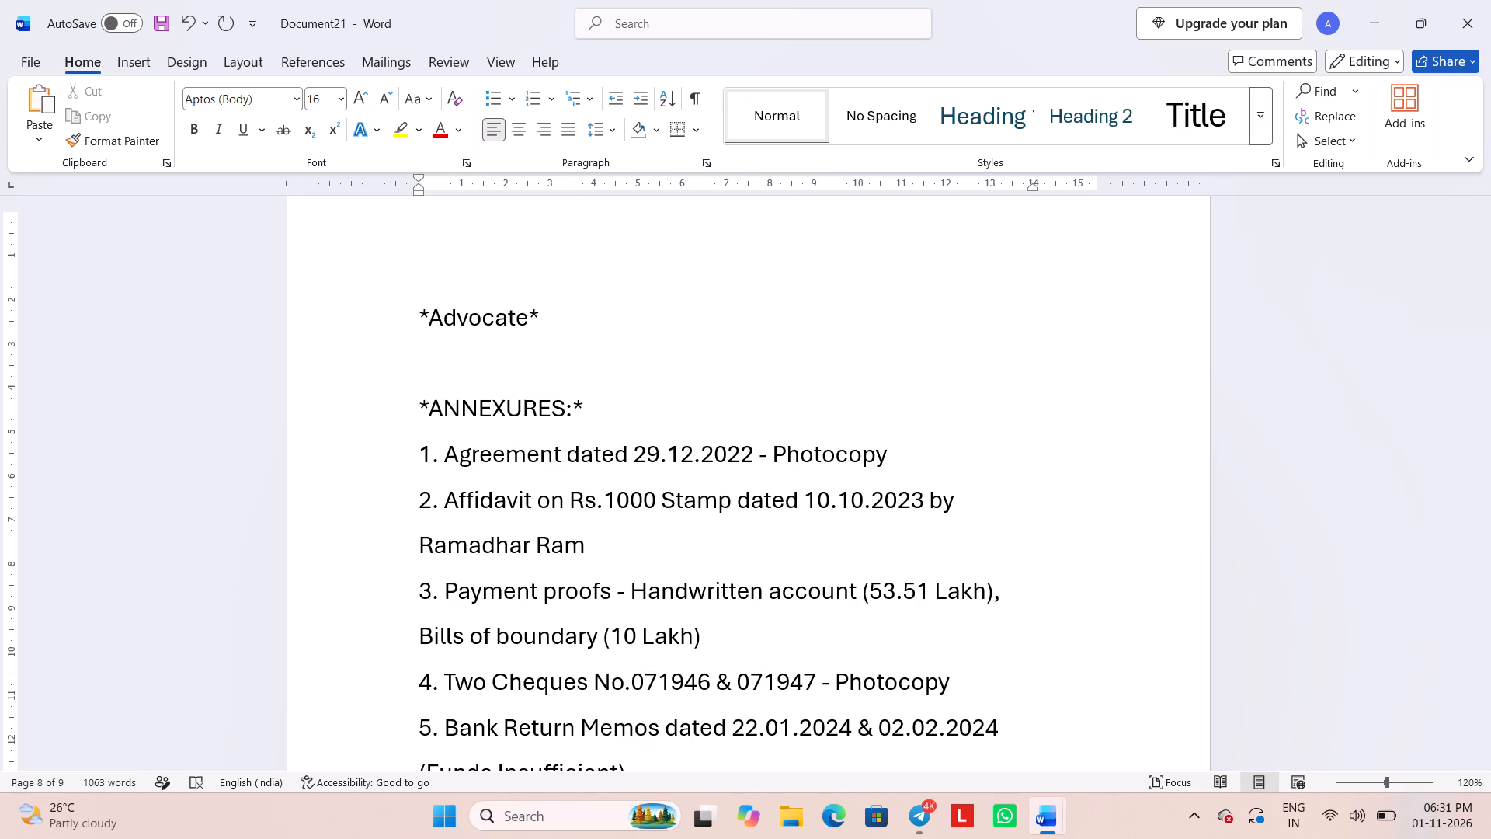
Remove the emptied line and delete the "*Advocate*" text above the annexures heading.
key("Delete")
key("Delete")
key("Delete")
key("Delete")
key("Delete")
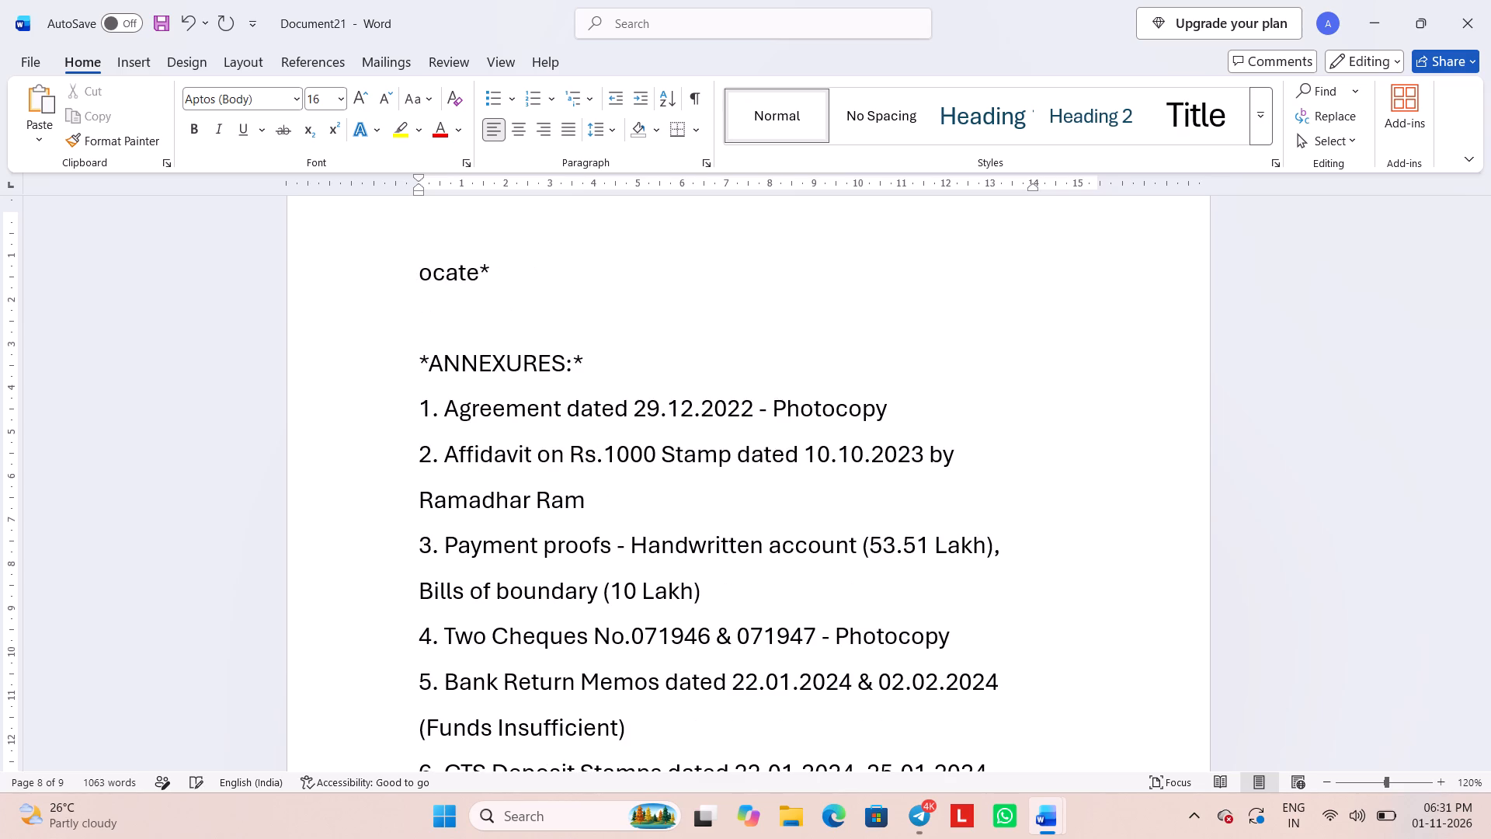
key("Delete")
key("Delete")
key("Delete")
key("Delete")
key("Delete")
key("Delete")
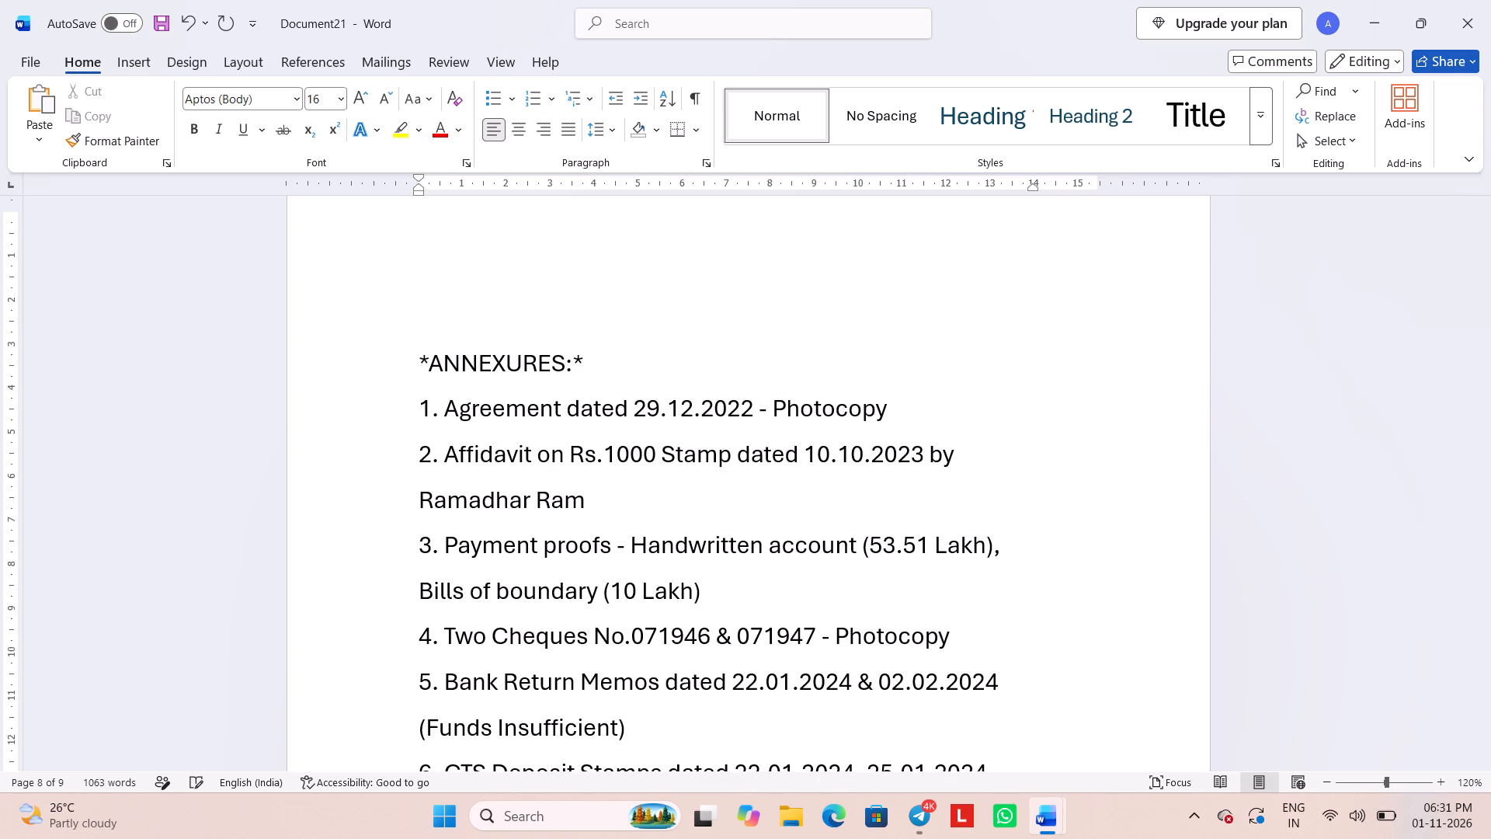